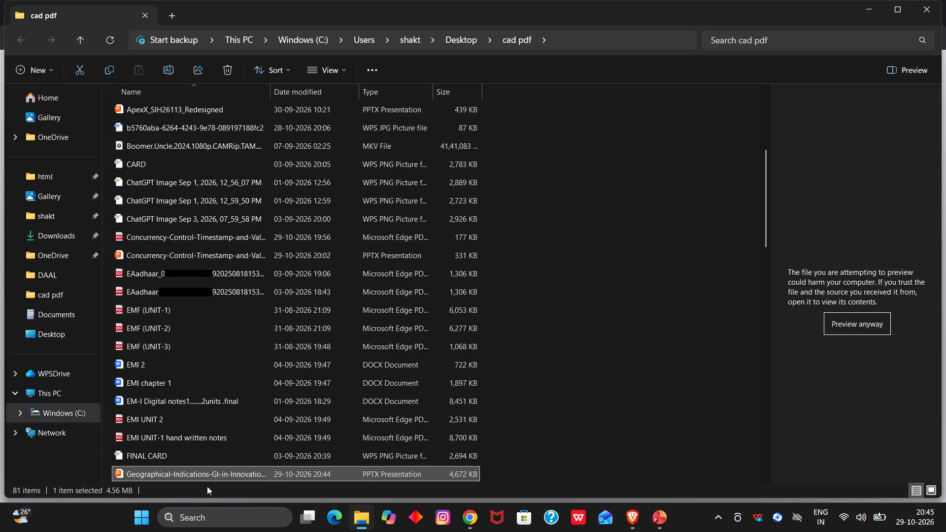
pyautogui.rightClick(197, 470)
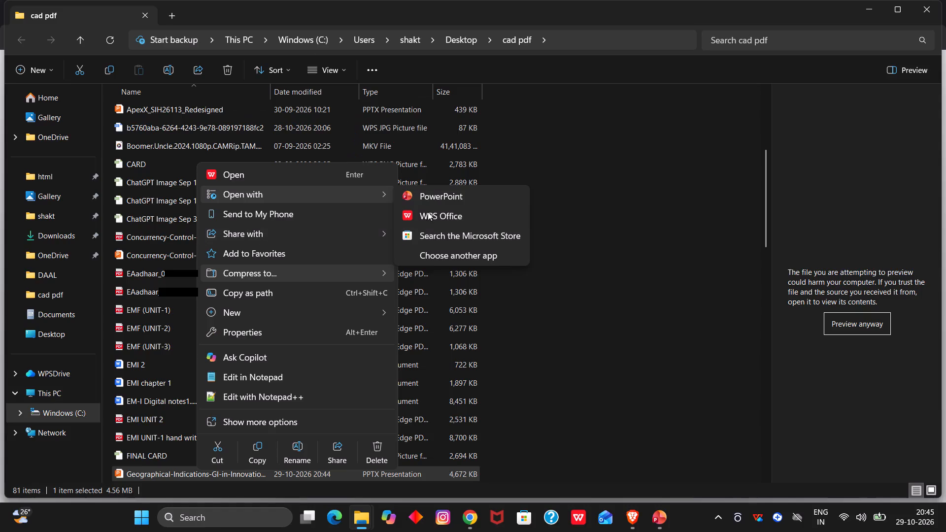
pyautogui.click(423, 202)
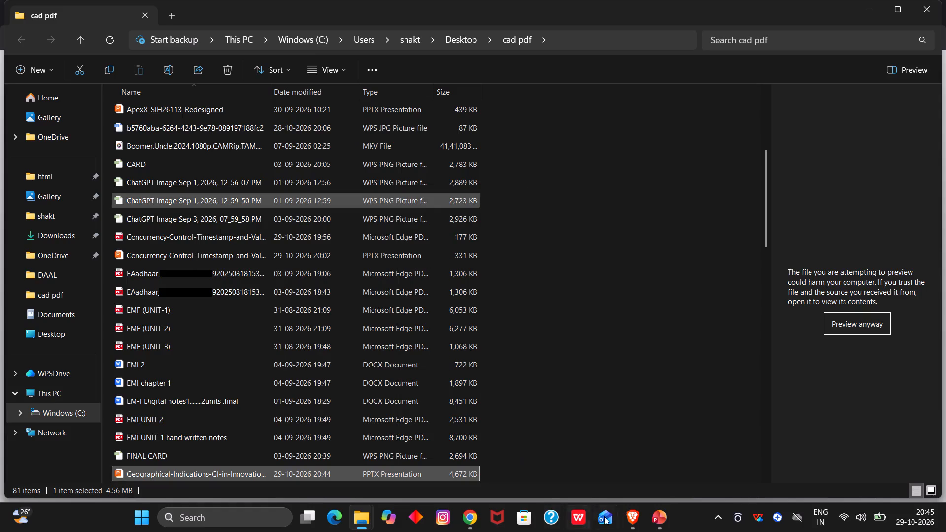
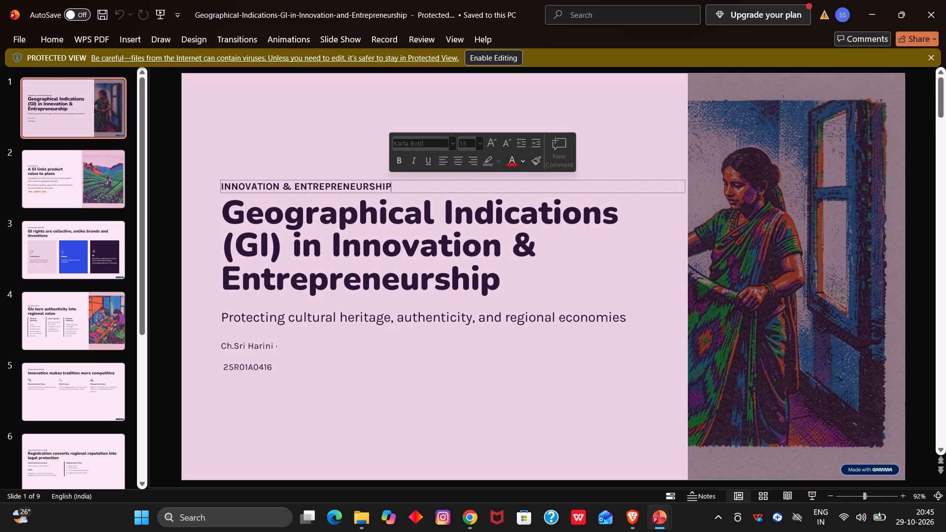
# Enable editing of the protected Geographical Indications presentation.
pyautogui.click(509, 58)
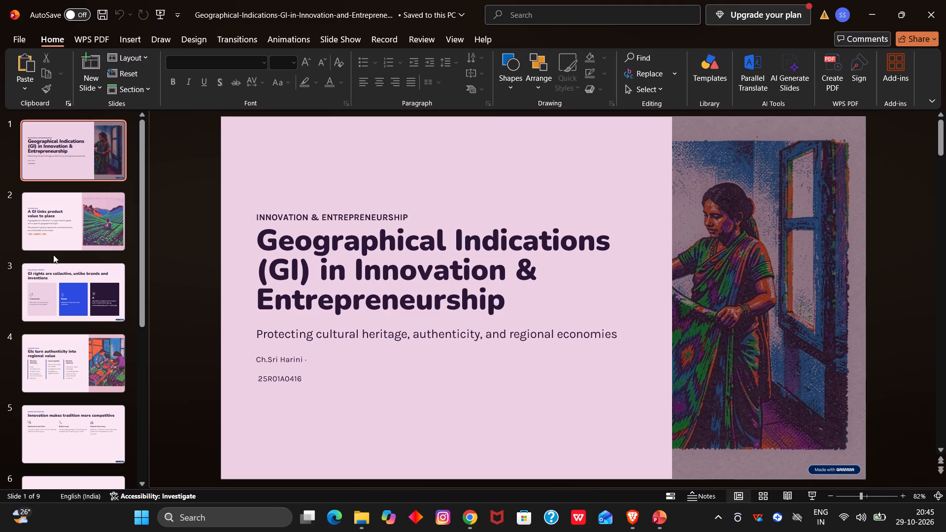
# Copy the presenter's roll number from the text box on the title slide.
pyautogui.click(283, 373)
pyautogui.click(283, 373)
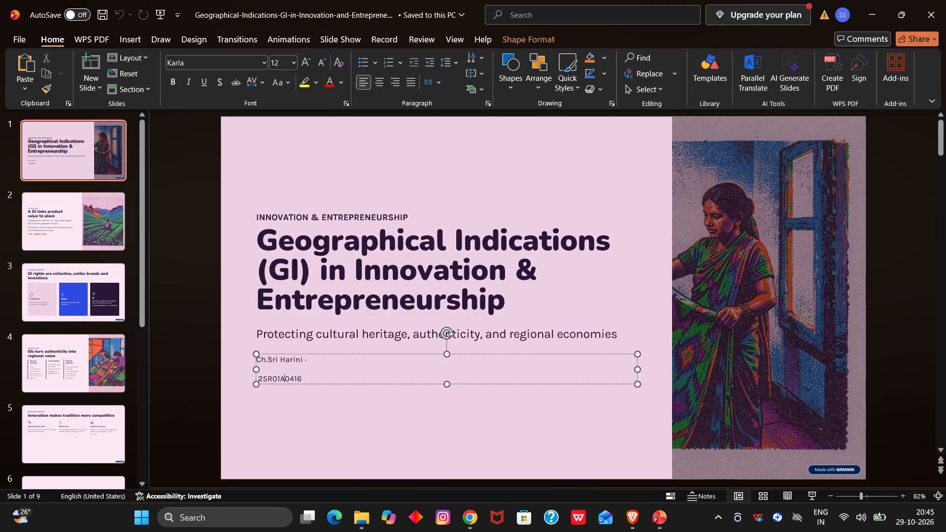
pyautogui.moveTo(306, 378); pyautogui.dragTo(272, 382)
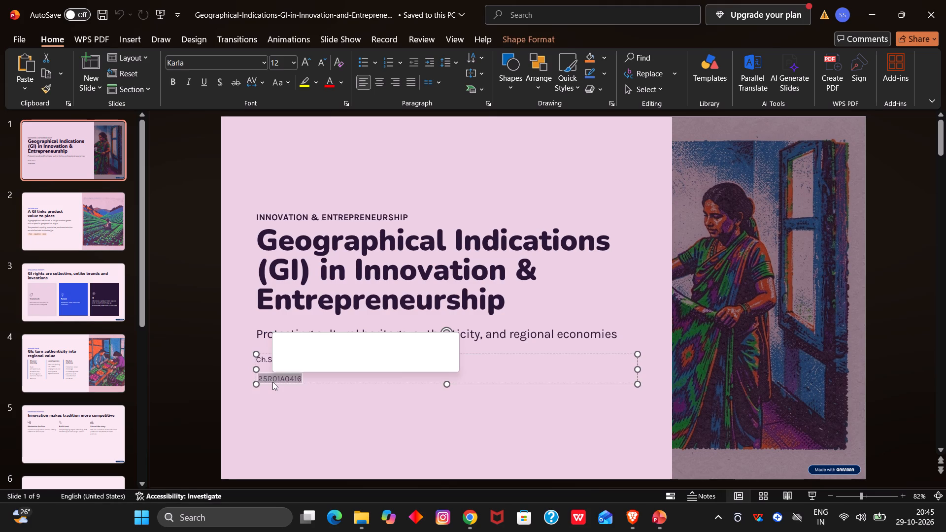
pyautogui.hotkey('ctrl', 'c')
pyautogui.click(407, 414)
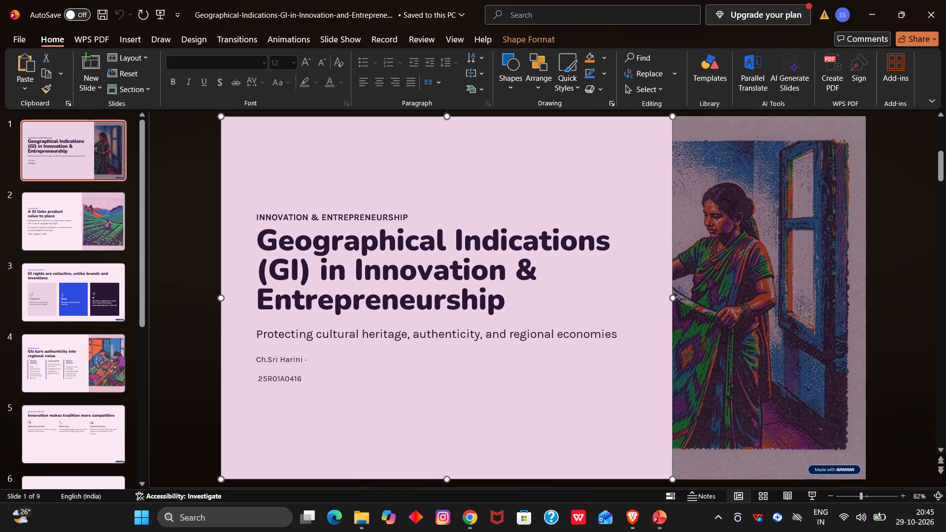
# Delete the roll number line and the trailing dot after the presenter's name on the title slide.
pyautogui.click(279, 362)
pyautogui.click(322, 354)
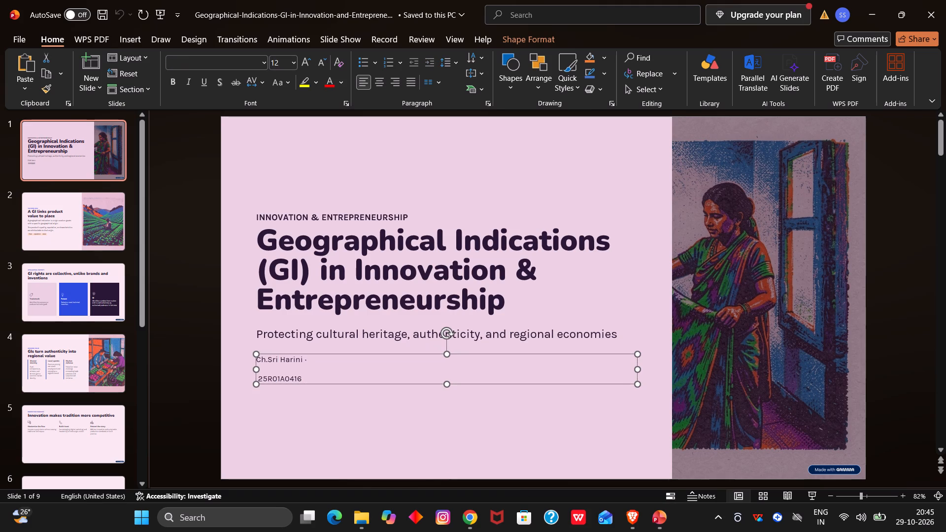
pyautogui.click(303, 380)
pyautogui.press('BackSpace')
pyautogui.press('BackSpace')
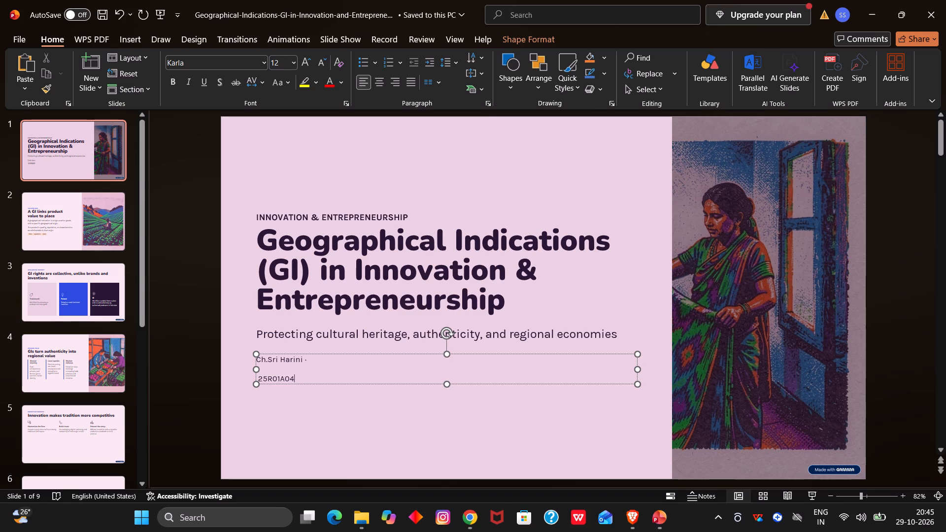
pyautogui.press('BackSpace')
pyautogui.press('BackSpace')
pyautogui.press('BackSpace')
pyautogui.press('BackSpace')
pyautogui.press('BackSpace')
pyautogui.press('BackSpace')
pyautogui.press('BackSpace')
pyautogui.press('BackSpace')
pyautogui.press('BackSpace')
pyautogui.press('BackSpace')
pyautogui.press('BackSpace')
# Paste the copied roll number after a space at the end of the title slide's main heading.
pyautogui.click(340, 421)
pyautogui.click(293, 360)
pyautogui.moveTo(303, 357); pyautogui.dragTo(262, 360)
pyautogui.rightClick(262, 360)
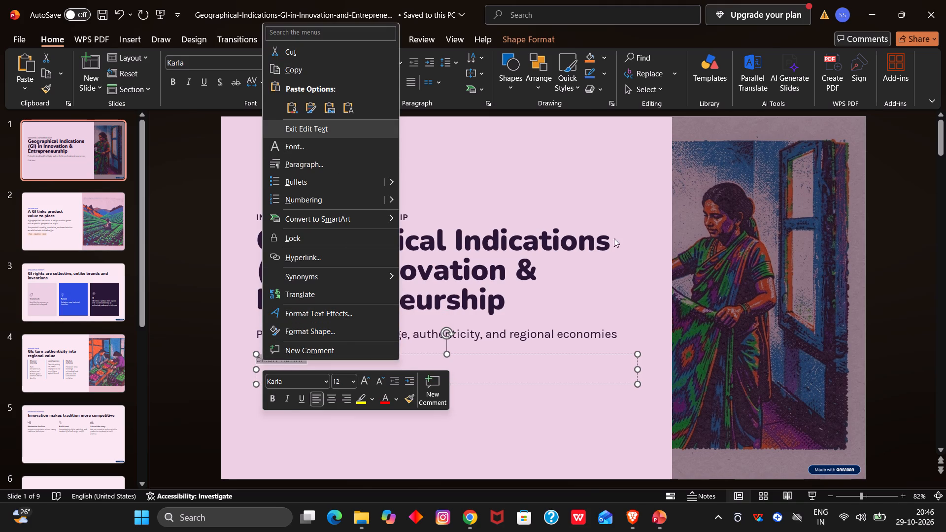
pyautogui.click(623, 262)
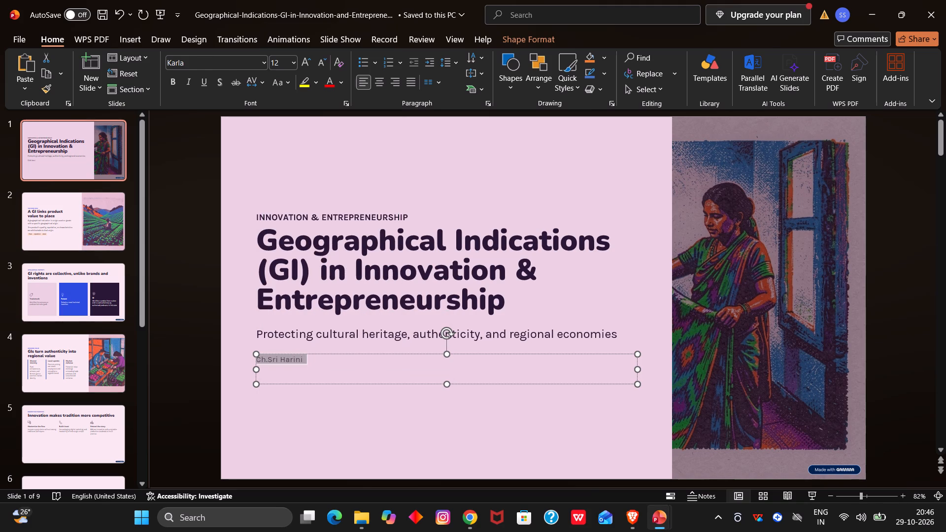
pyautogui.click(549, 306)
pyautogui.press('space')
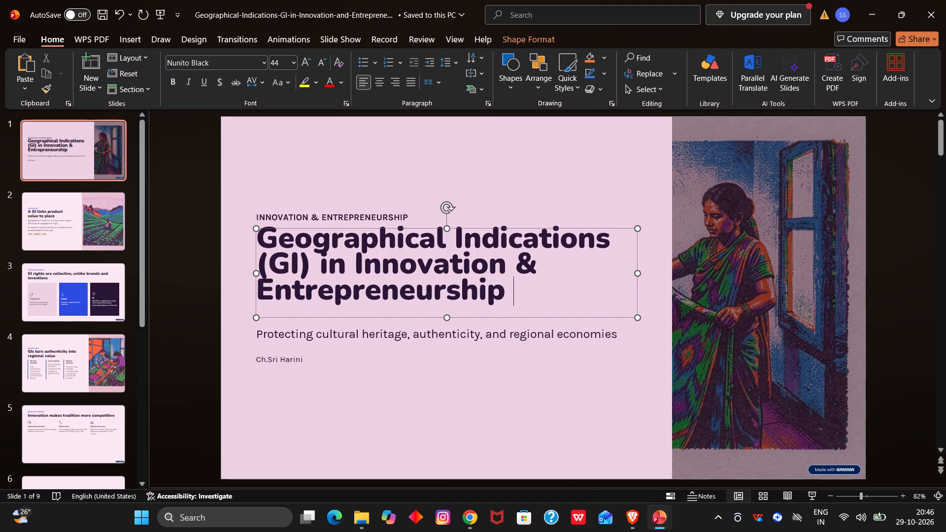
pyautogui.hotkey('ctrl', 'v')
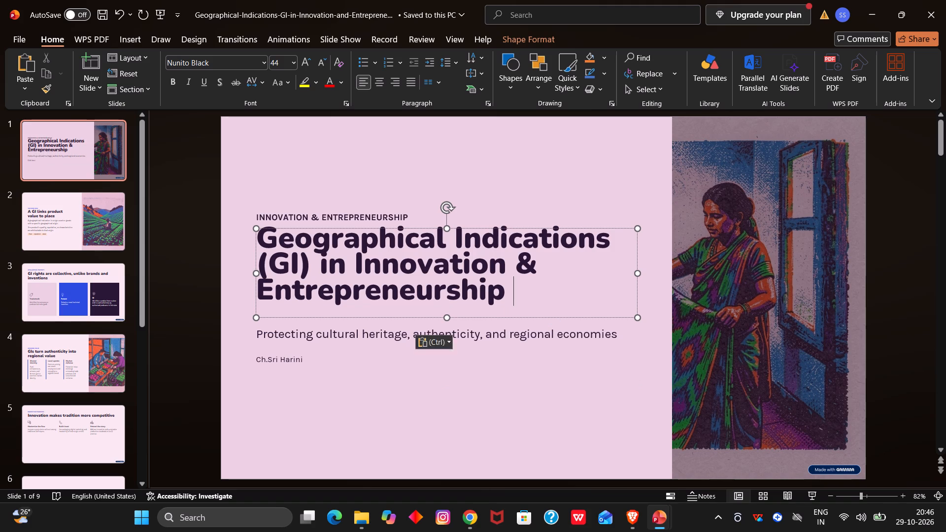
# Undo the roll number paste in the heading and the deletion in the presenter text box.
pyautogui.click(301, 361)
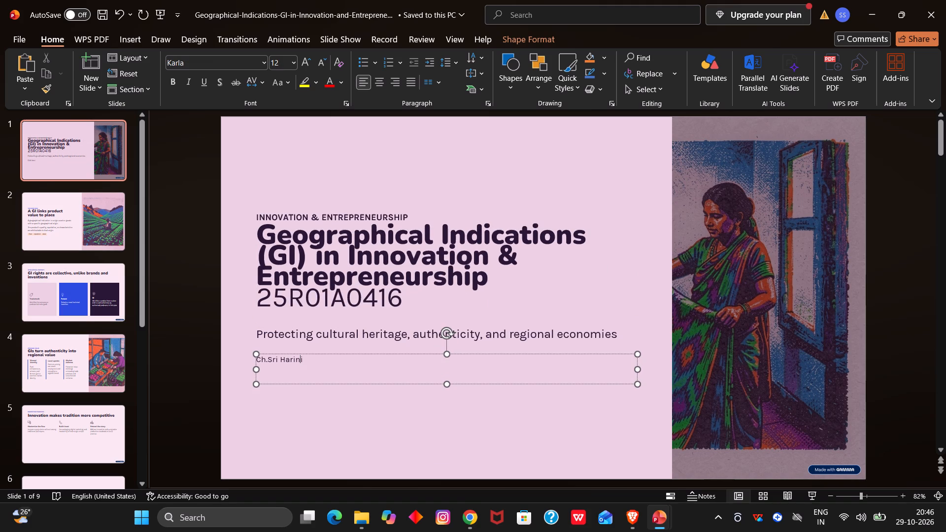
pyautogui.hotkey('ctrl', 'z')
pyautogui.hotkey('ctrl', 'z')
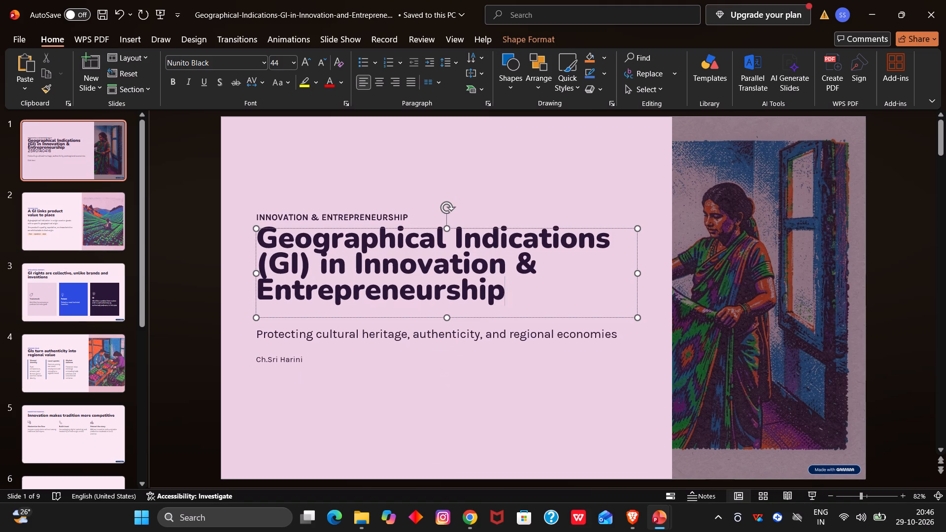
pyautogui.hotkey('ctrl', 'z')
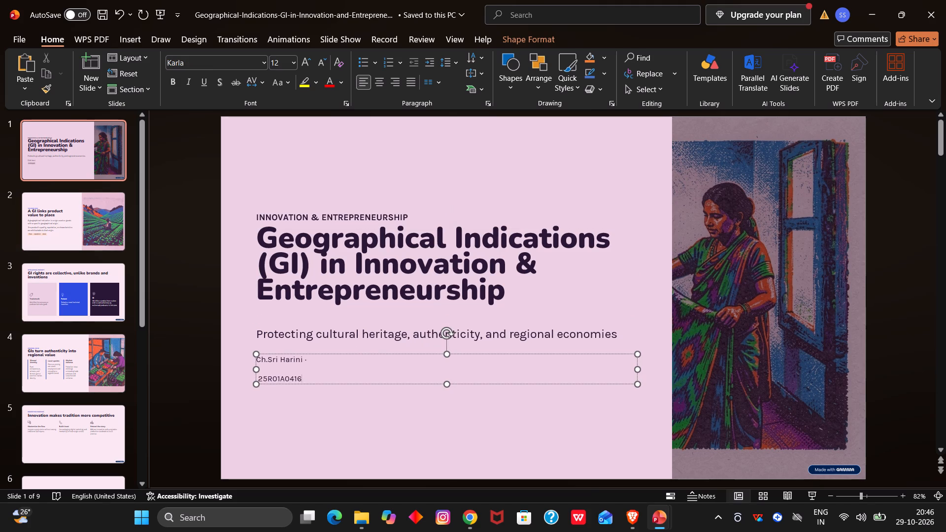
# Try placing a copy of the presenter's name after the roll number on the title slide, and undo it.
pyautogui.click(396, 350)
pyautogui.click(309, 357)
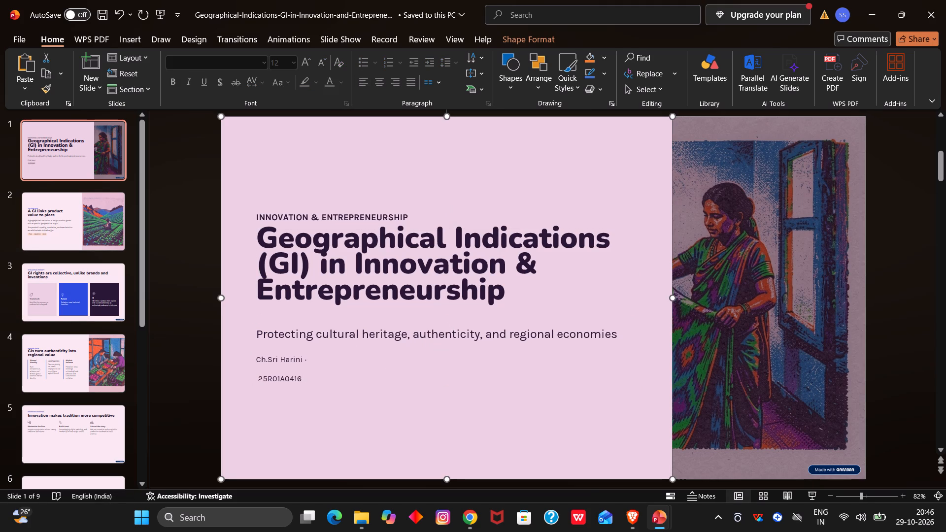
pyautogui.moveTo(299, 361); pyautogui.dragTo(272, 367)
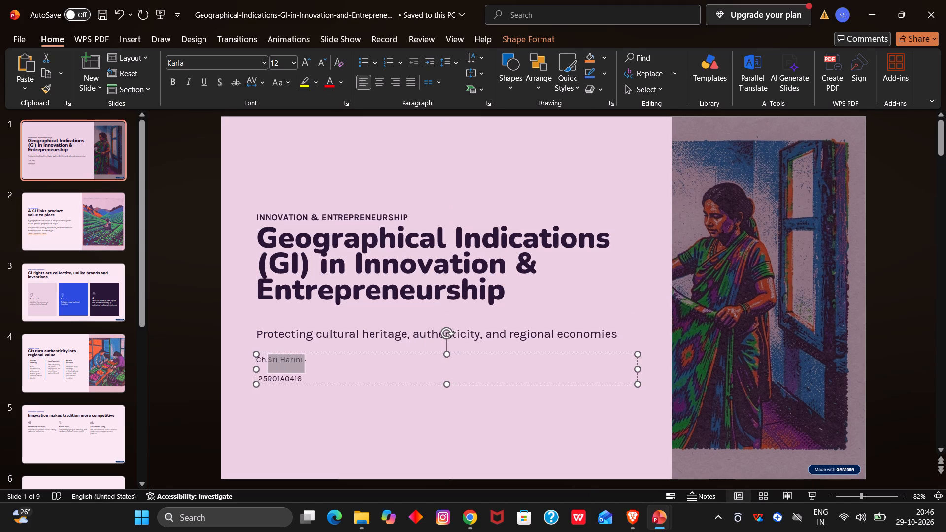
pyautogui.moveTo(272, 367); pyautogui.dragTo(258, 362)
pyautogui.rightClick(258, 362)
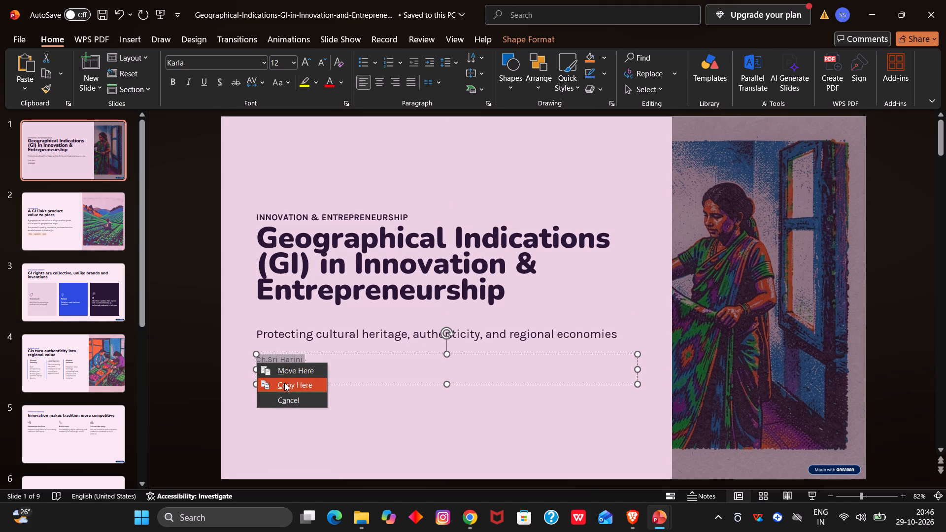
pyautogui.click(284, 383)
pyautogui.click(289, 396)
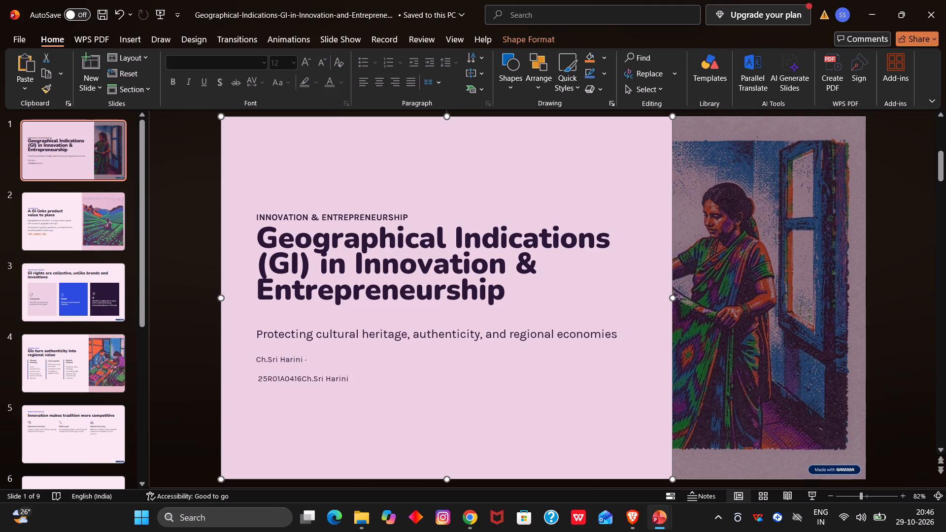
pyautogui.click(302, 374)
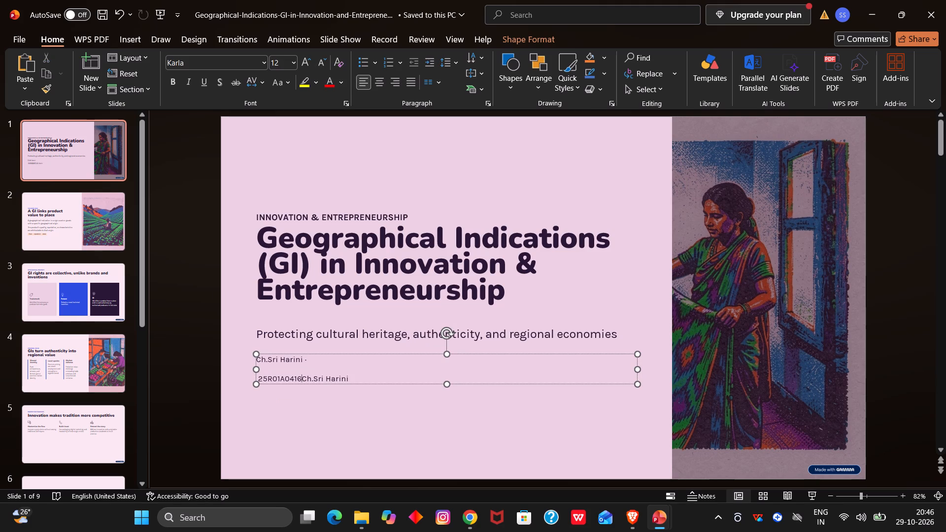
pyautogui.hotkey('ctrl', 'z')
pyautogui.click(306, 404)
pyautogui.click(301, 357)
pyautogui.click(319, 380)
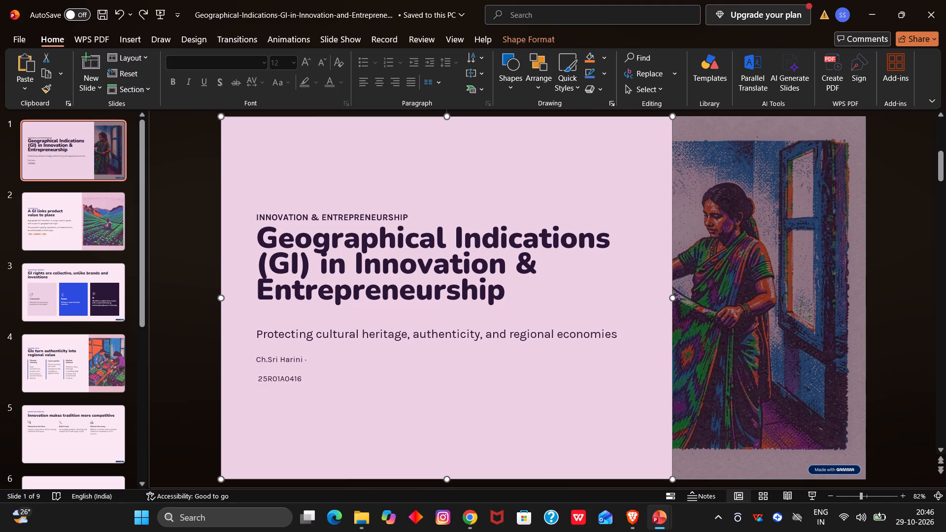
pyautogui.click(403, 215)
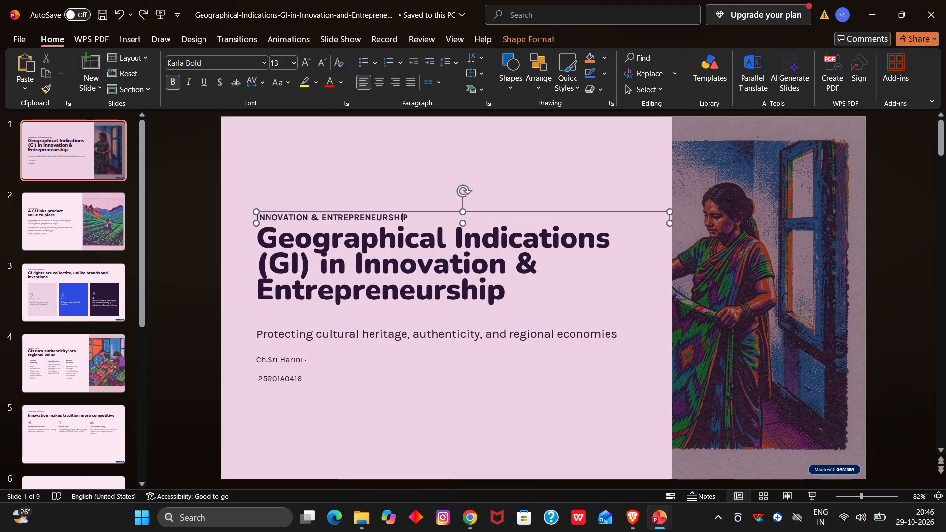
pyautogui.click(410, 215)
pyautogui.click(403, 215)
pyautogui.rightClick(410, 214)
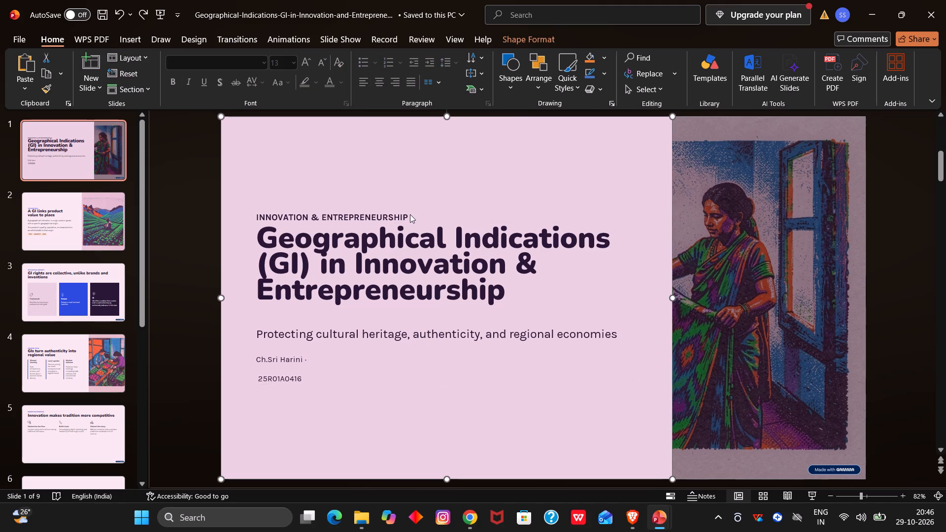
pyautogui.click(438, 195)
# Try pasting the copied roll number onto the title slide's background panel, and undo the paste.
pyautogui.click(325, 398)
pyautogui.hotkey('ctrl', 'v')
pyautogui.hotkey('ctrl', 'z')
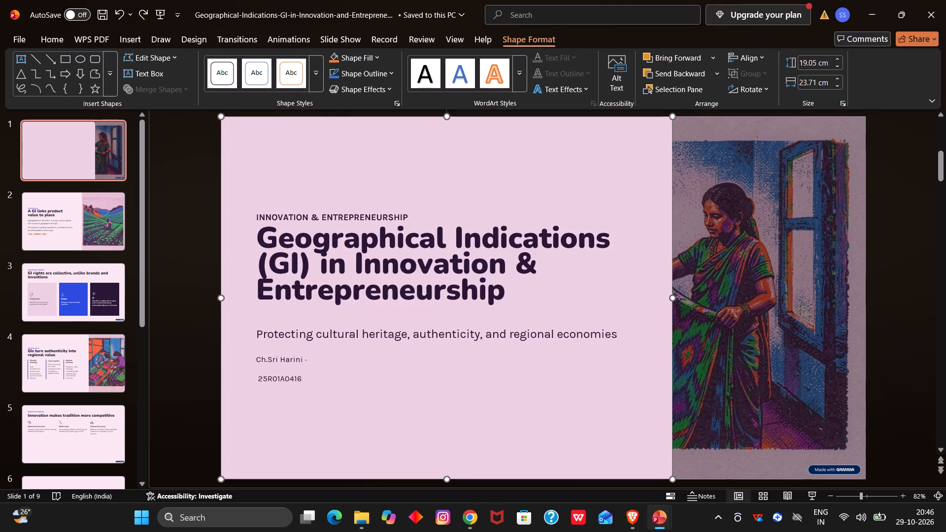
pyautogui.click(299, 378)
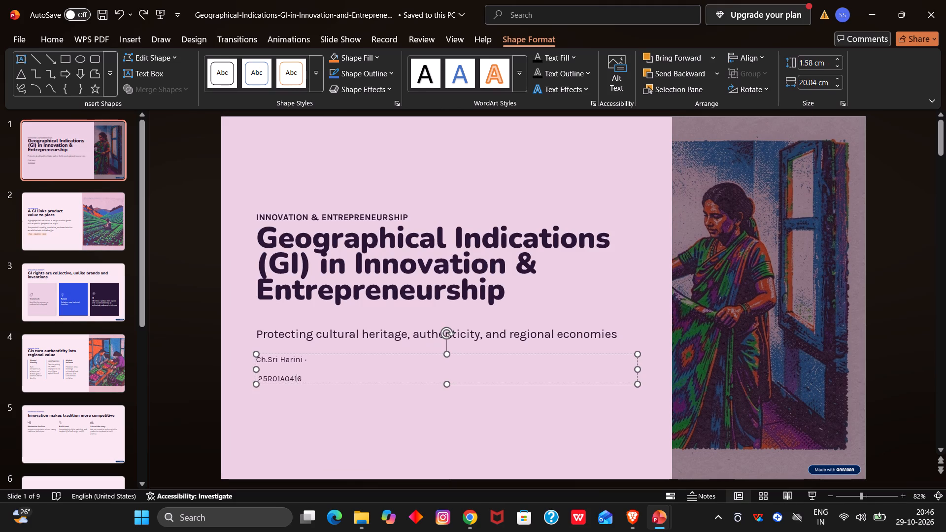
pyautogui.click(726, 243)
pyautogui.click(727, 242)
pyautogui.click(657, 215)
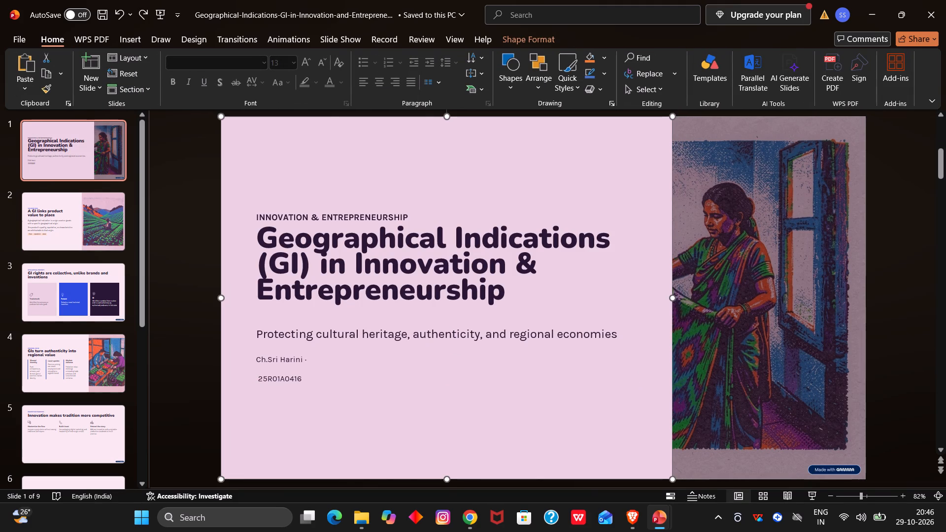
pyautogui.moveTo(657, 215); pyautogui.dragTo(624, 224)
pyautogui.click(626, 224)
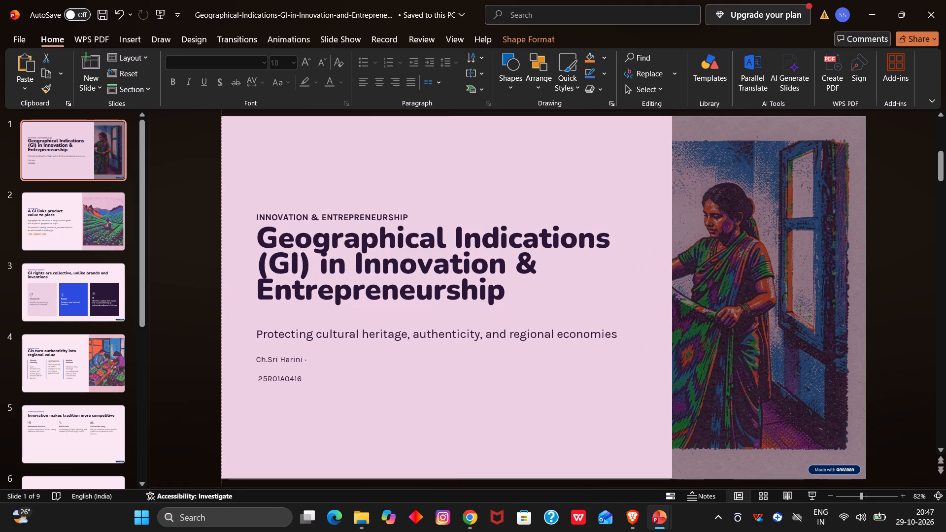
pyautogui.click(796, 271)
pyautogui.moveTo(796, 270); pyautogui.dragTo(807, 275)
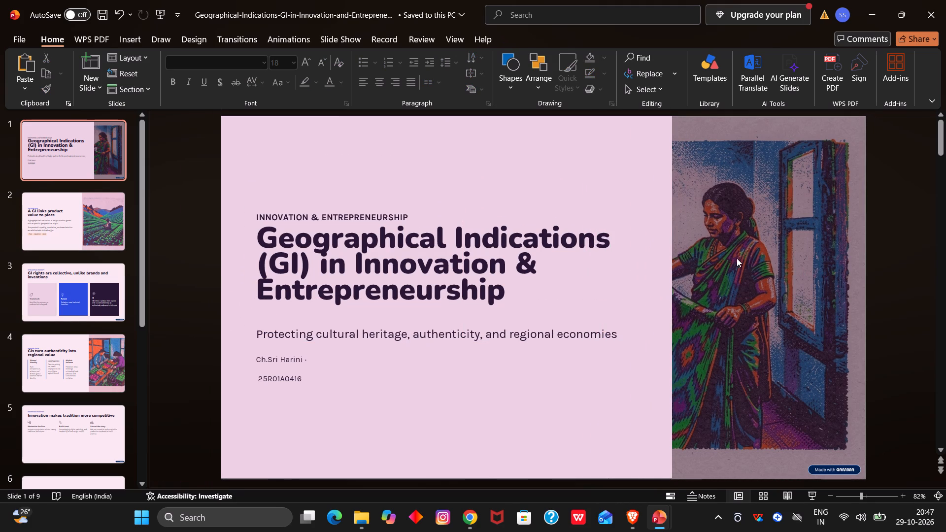
# Narrow the title slide's pink background panel so its right edge meets the left edge of the weaver illustration.
pyautogui.click(648, 207)
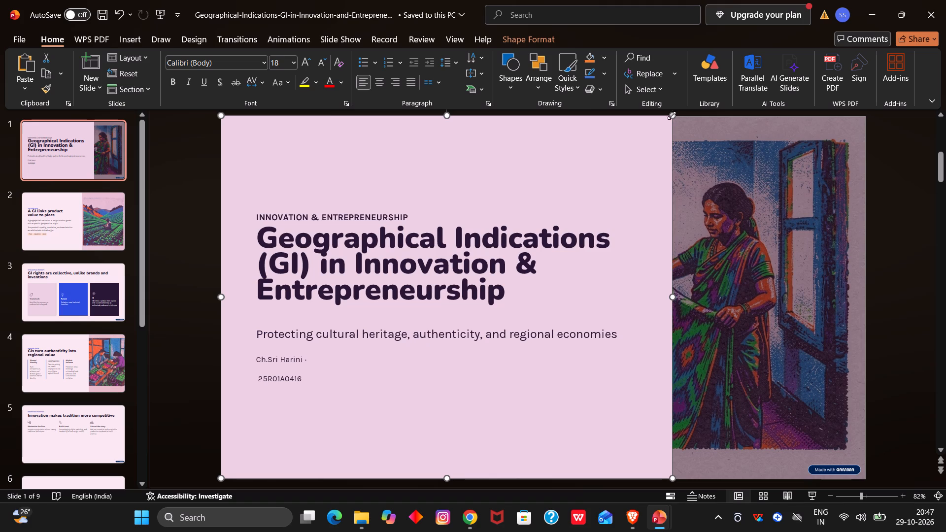
pyautogui.moveTo(674, 114); pyautogui.dragTo(582, 132)
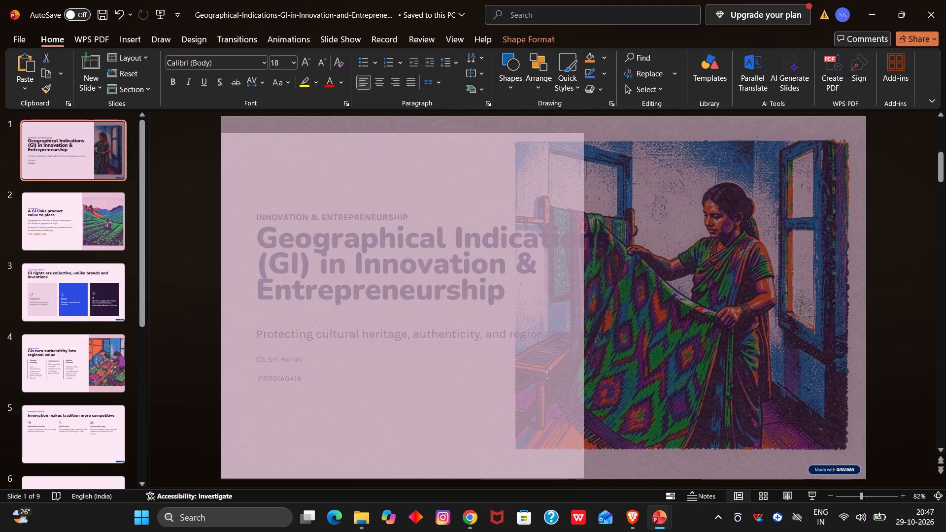
pyautogui.moveTo(582, 132); pyautogui.dragTo(512, 120)
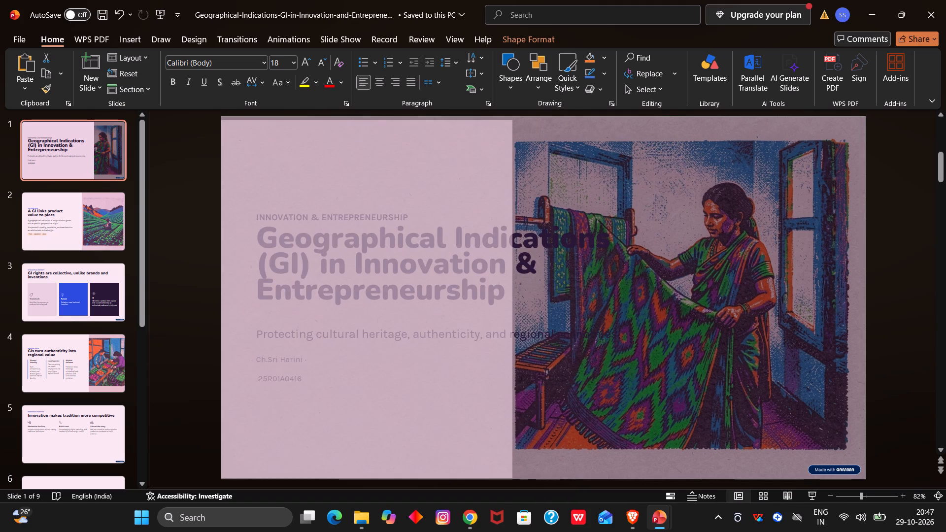
pyautogui.moveTo(512, 120); pyautogui.dragTo(512, 120)
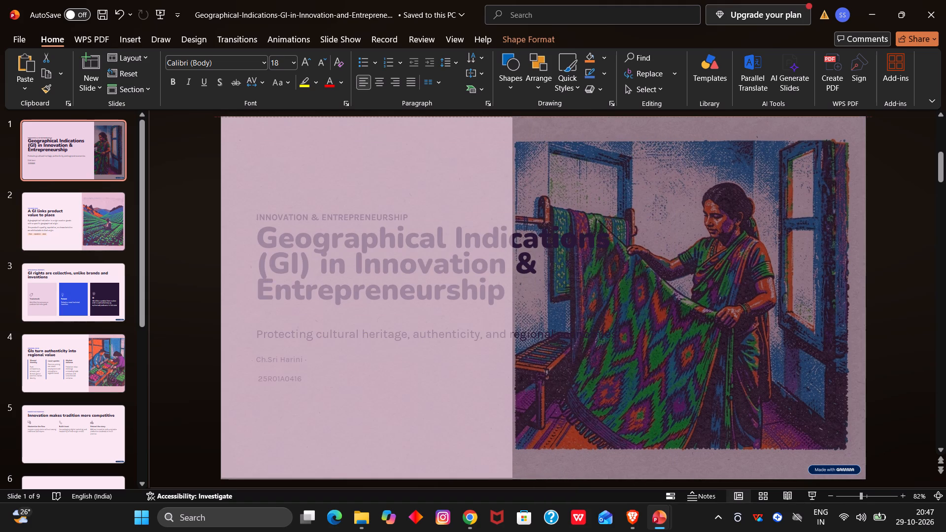
pyautogui.moveTo(512, 120); pyautogui.dragTo(536, 113)
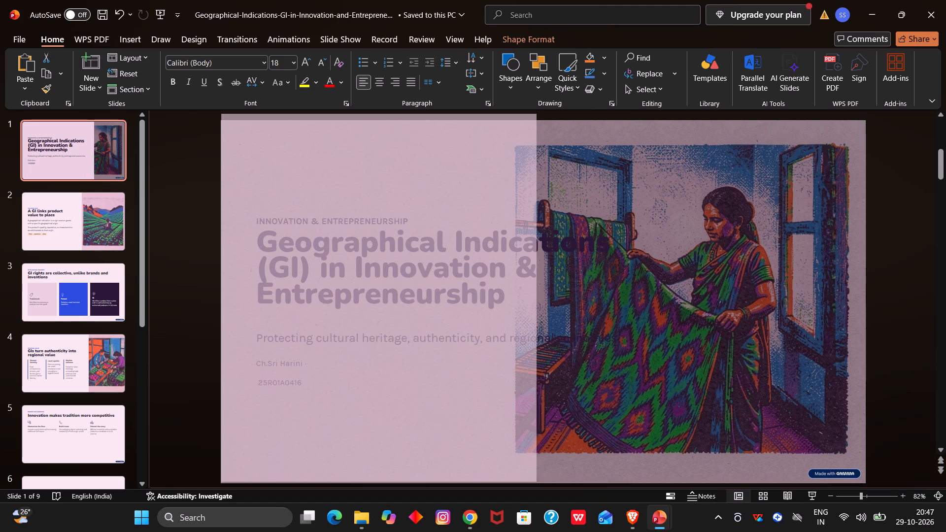
pyautogui.moveTo(536, 113); pyautogui.dragTo(518, 126)
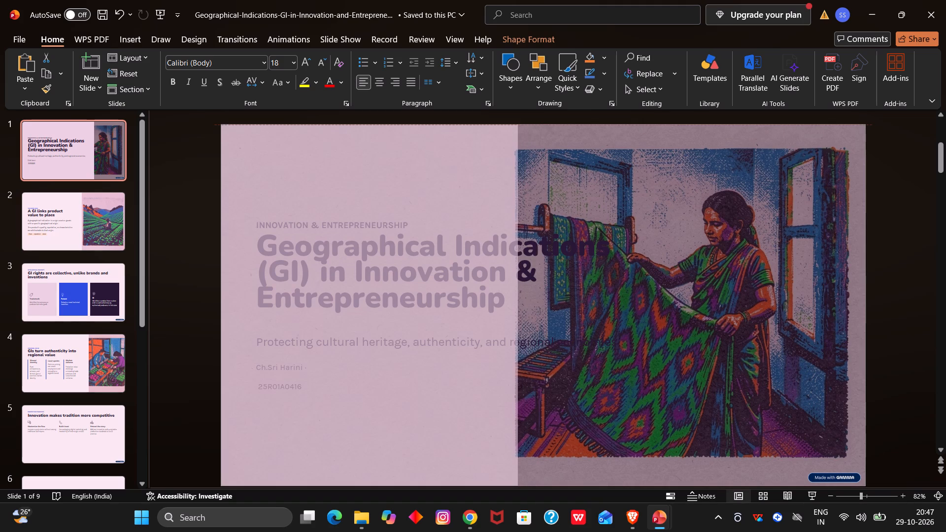
pyautogui.moveTo(518, 126); pyautogui.dragTo(516, 126)
# Set the font size of the title slide's main heading to 24.
pyautogui.click(535, 241)
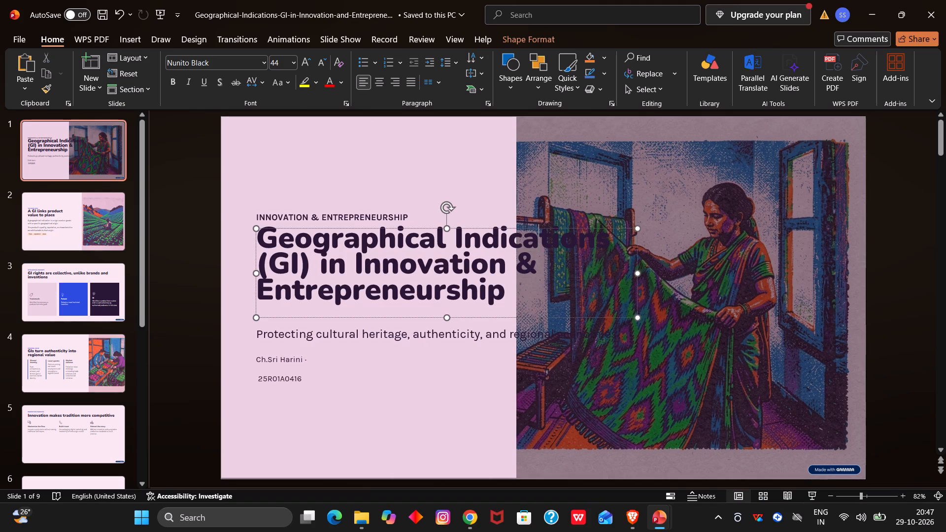
pyautogui.moveTo(495, 304); pyautogui.dragTo(272, 253)
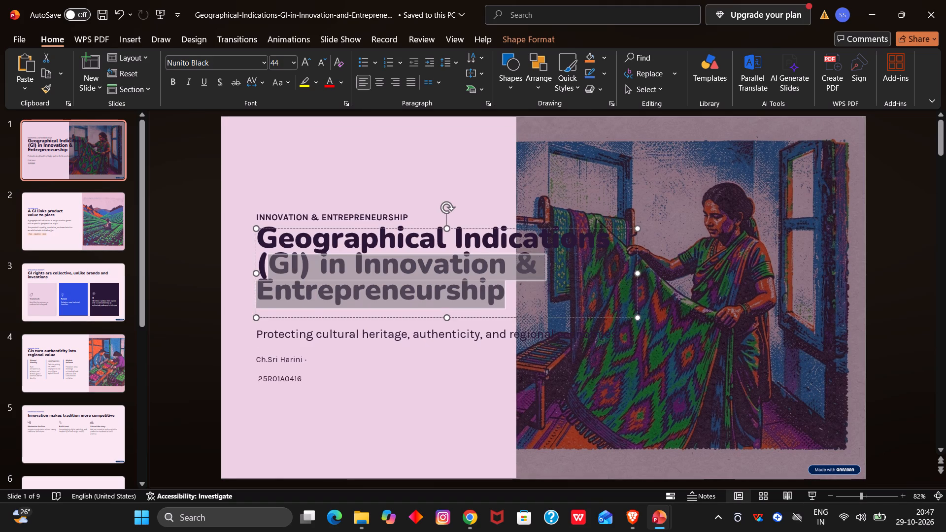
pyautogui.moveTo(272, 253); pyautogui.dragTo(253, 242)
pyautogui.click(345, 204)
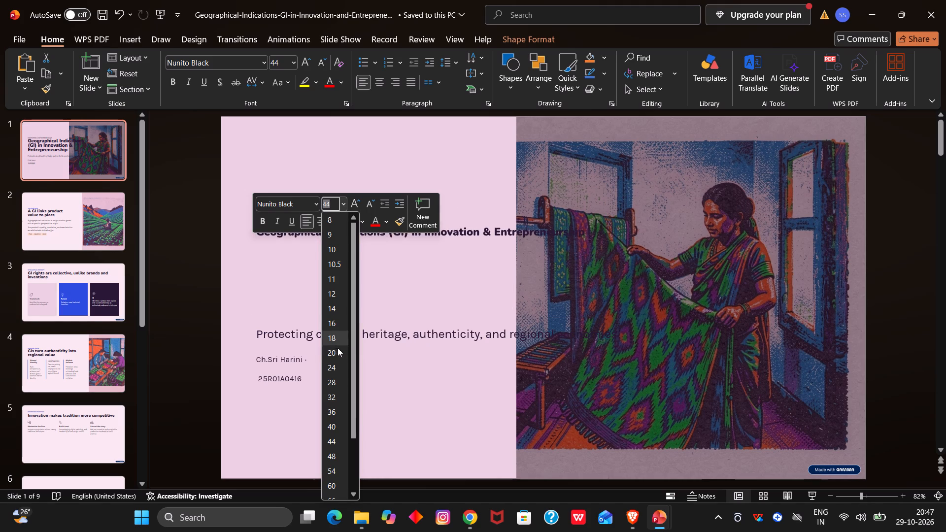
pyautogui.click(338, 361)
pyautogui.click(444, 237)
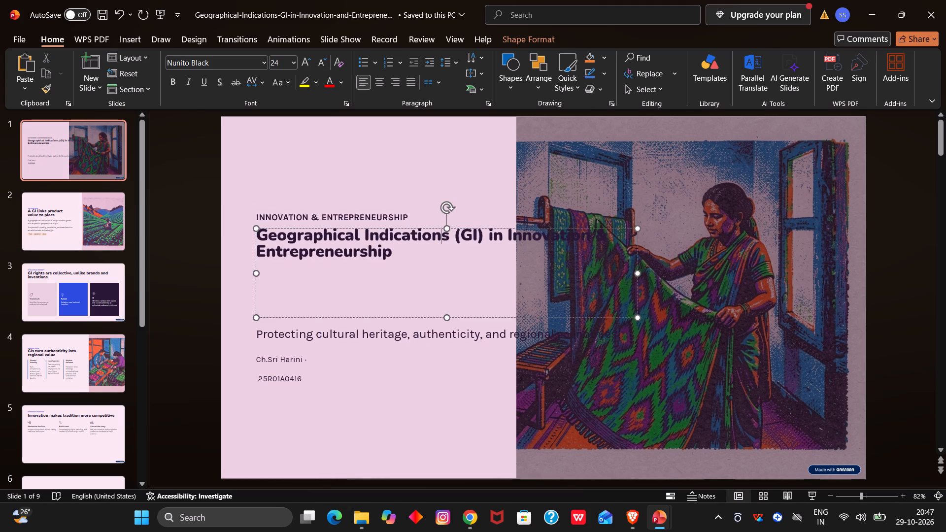
# Shrink the main heading's text box so the heading wraps within the narrowed pink panel.
pyautogui.moveTo(637, 318); pyautogui.dragTo(493, 289)
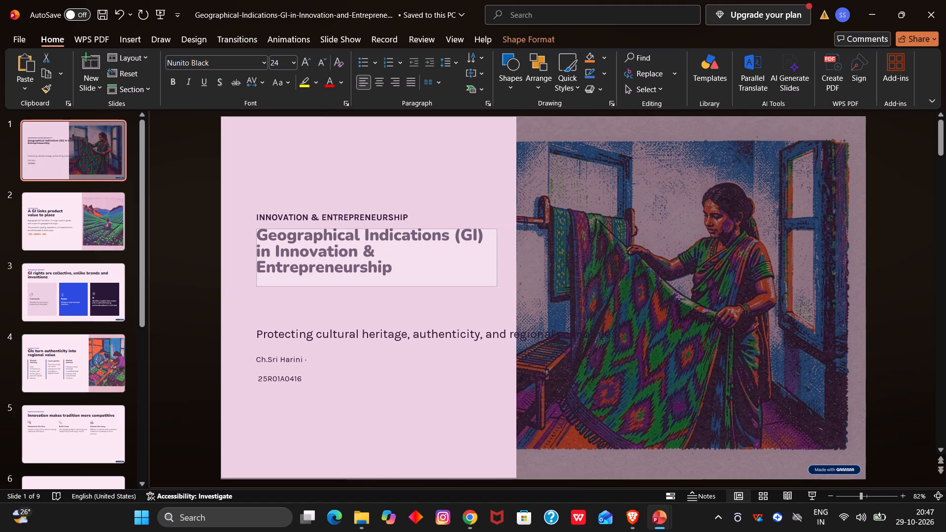
pyautogui.moveTo(493, 289); pyautogui.dragTo(491, 289)
pyautogui.click(450, 192)
# Narrow the text box of the subtitle "Protecting cultural heritage, authenticity, and regional economies" to end within the pink panel.
pyautogui.click(423, 337)
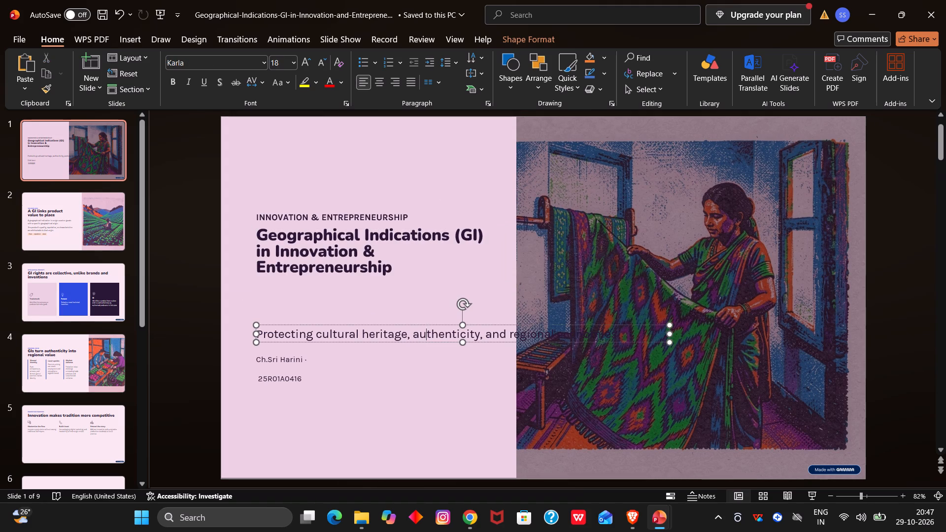
pyautogui.moveTo(667, 345); pyautogui.dragTo(519, 345)
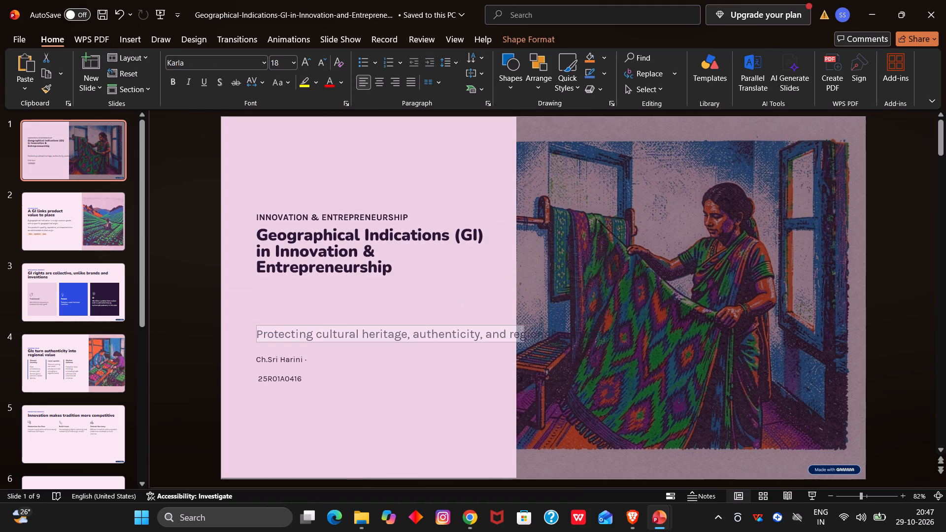
pyautogui.moveTo(519, 345); pyautogui.dragTo(464, 342)
# Move the subtitle text box up toward the main heading and nearer the pink panel's left edge.
pyautogui.click(542, 336)
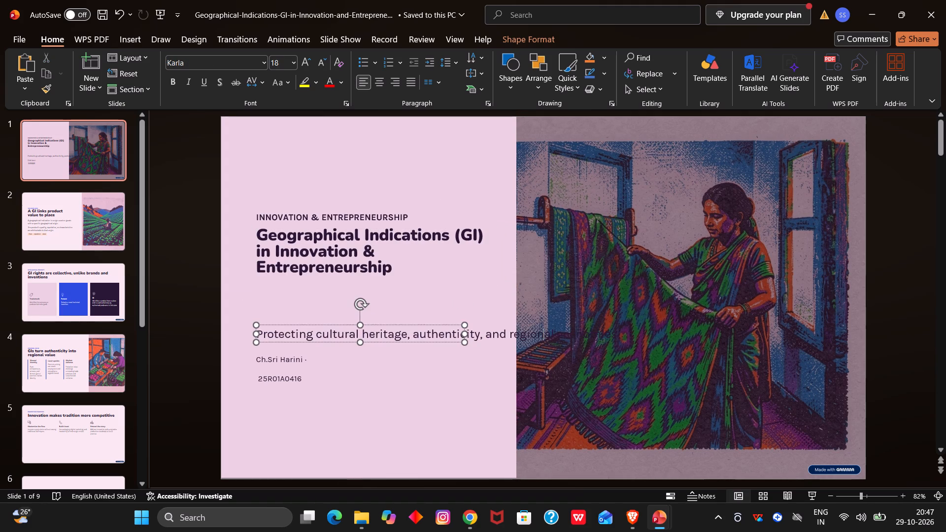
pyautogui.click(569, 335)
pyautogui.hotkey('ctrl', 'a')
pyautogui.click(436, 328)
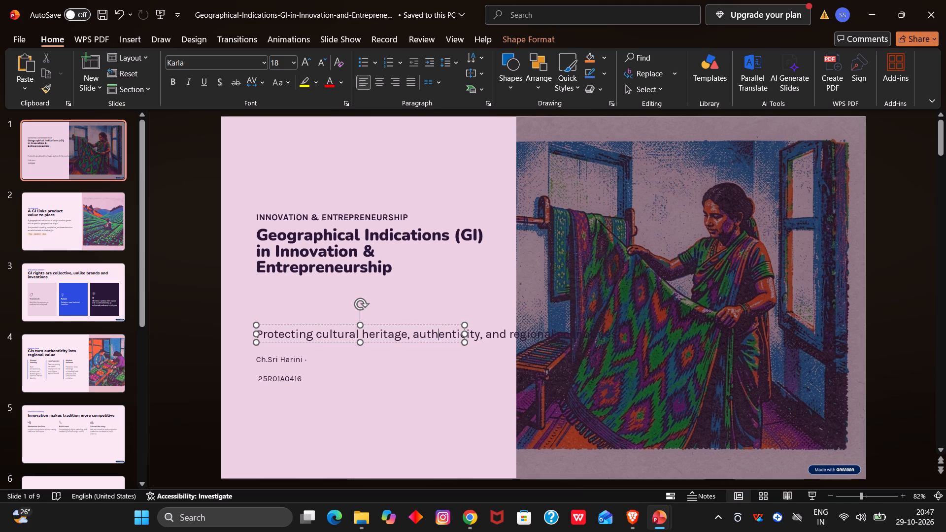
pyautogui.click(474, 328)
pyautogui.hotkey('ctrl', 'a')
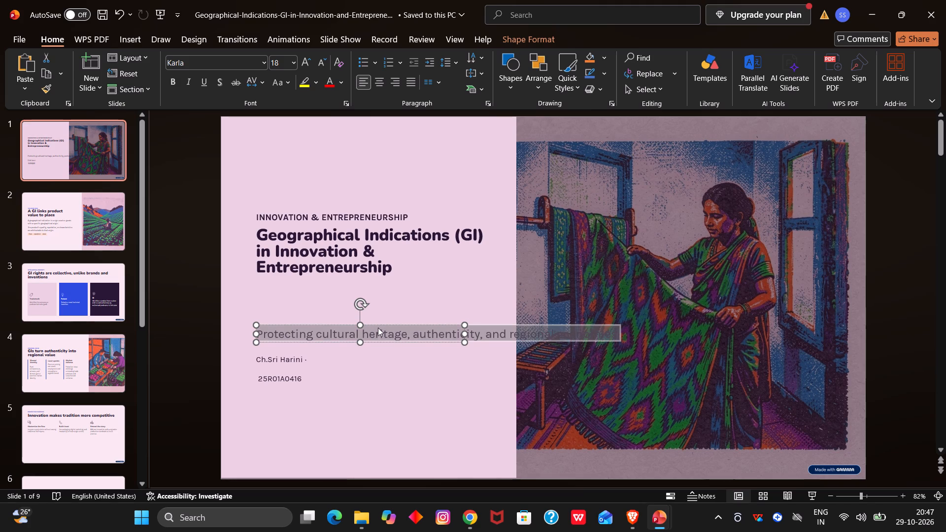
pyautogui.moveTo(369, 326); pyautogui.dragTo(340, 293)
# Set the font size of the whole subtitle text to 12.
pyautogui.click(279, 306)
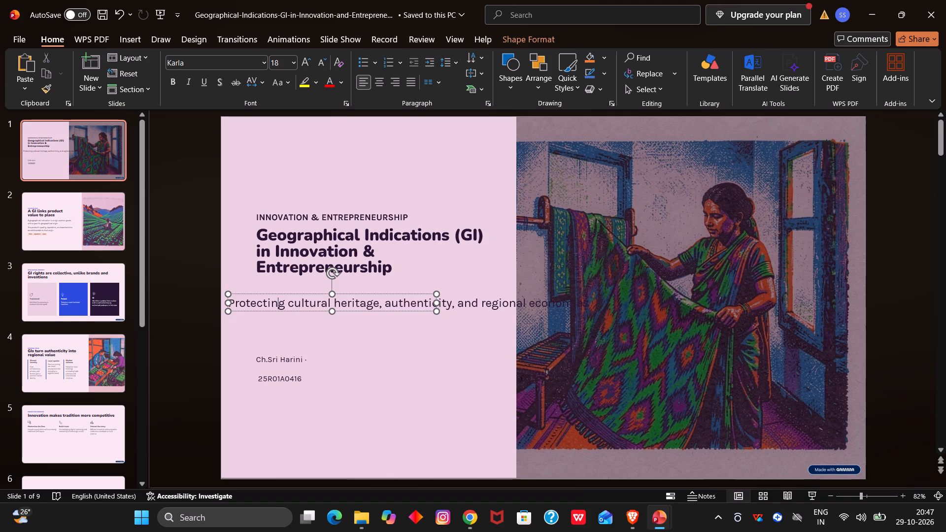
pyautogui.hotkey('ctrl', 'a')
pyautogui.rightClick(279, 306)
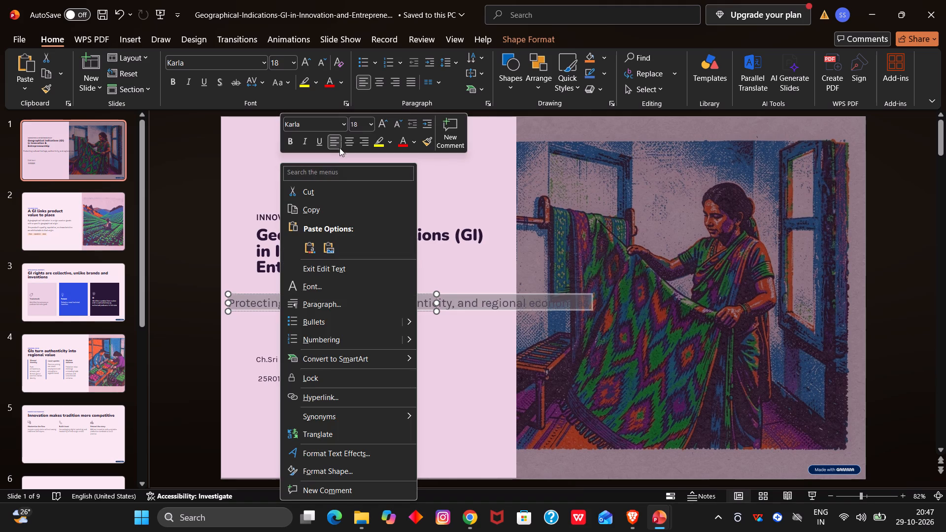
pyautogui.click(372, 122)
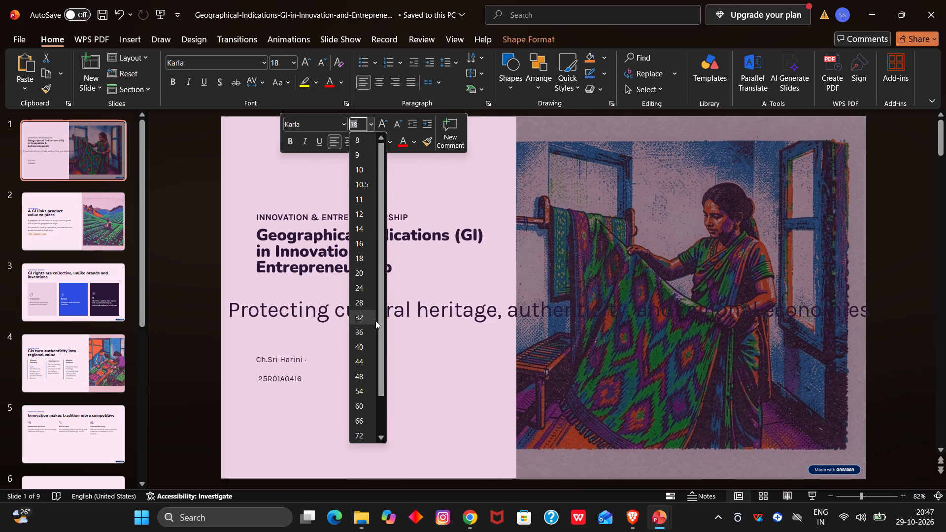
pyautogui.click(359, 208)
# Move the subtitle text box directly beneath the main heading, roughly in line with the heading's left edge.
pyautogui.click(377, 377)
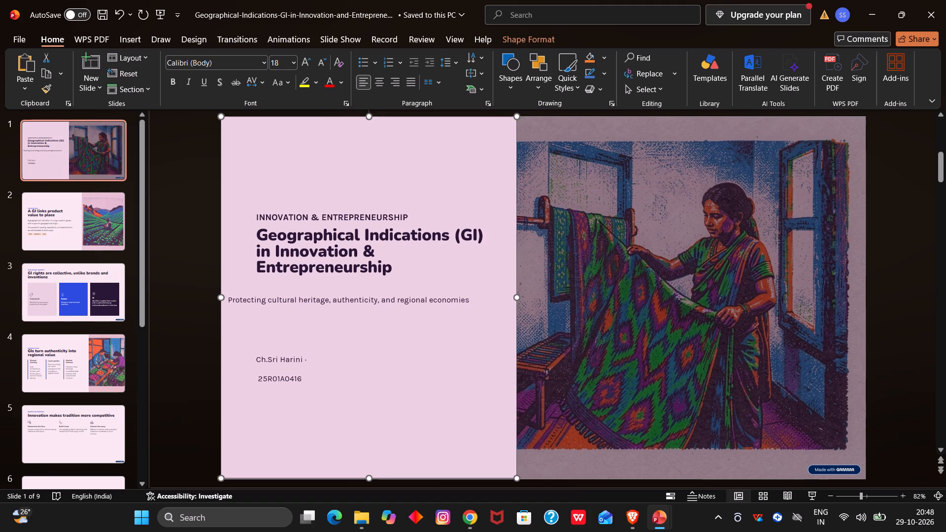
pyautogui.click(382, 294)
pyautogui.click(373, 299)
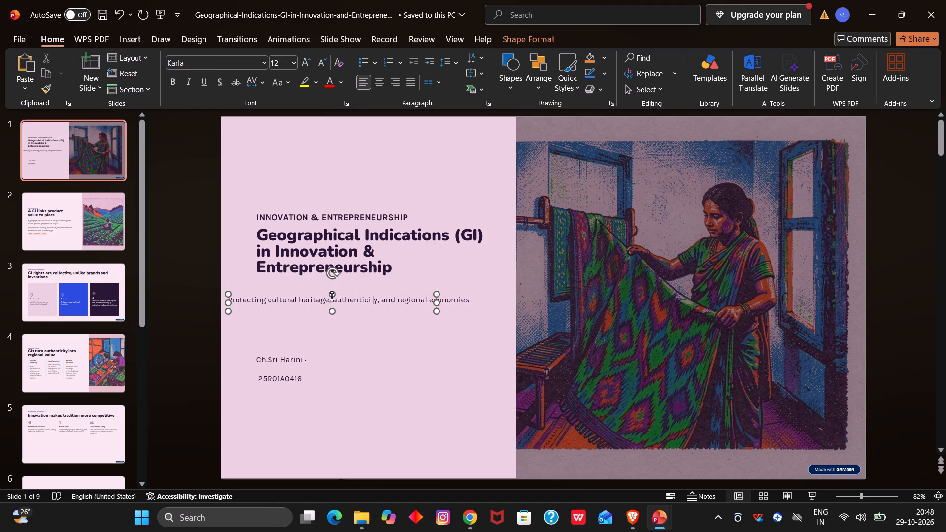
pyautogui.click(324, 291)
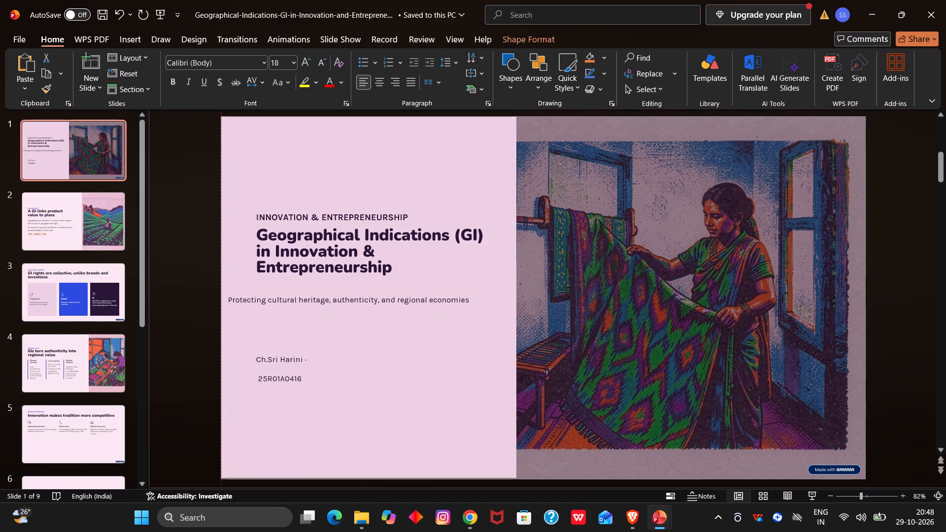
pyautogui.doubleClick(371, 303)
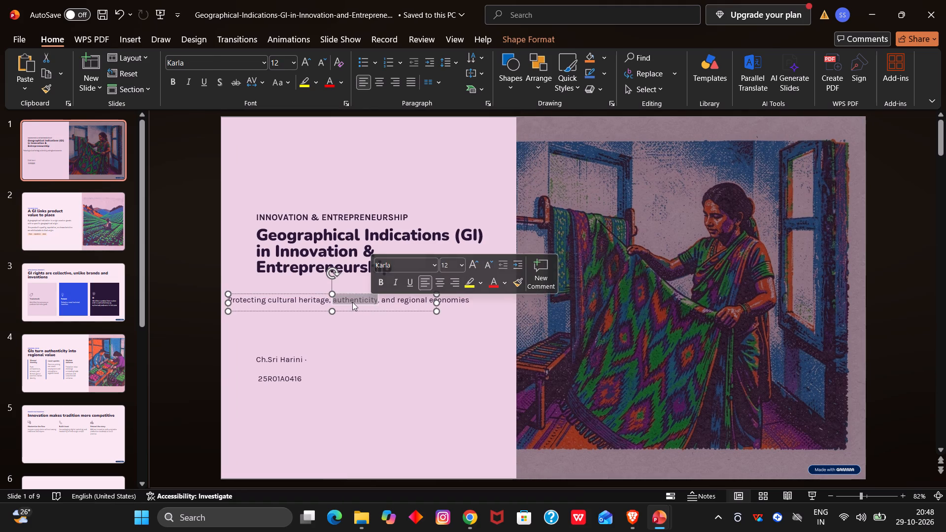
pyautogui.click(350, 302)
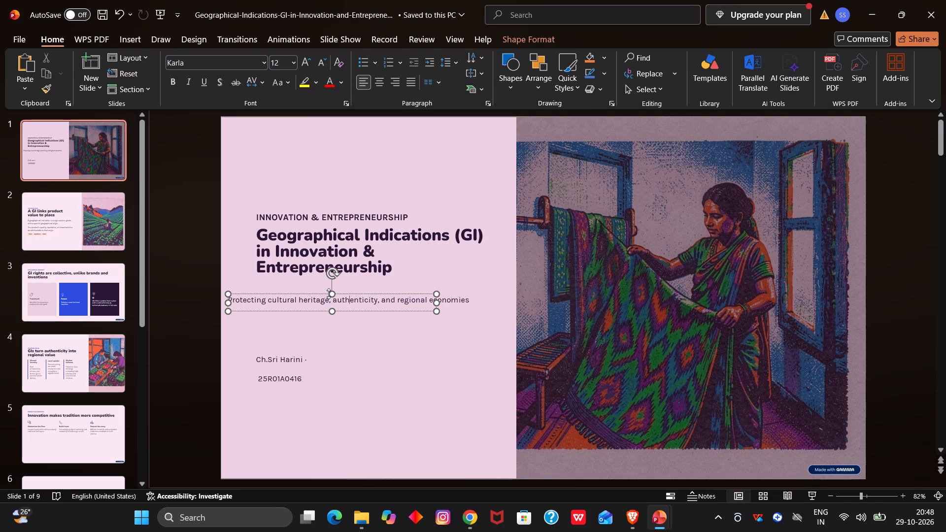
pyautogui.click(327, 290)
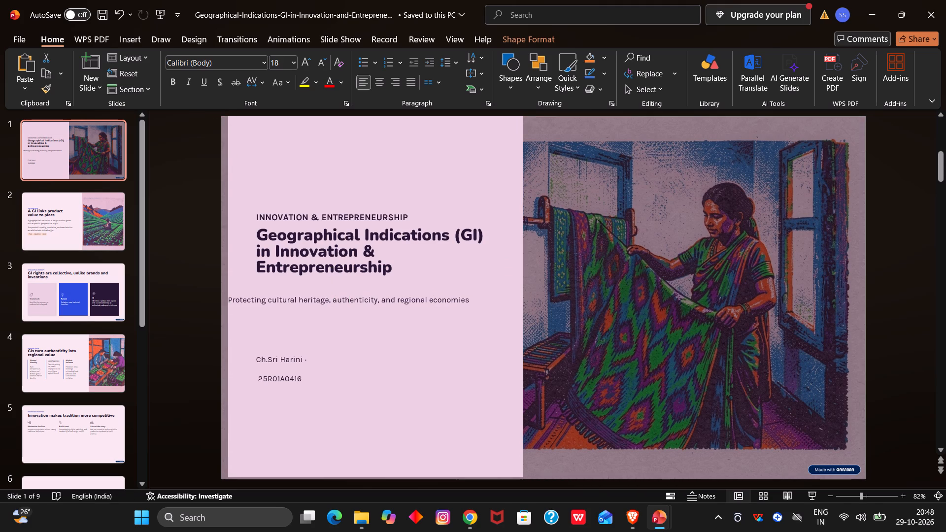
pyautogui.click(438, 297)
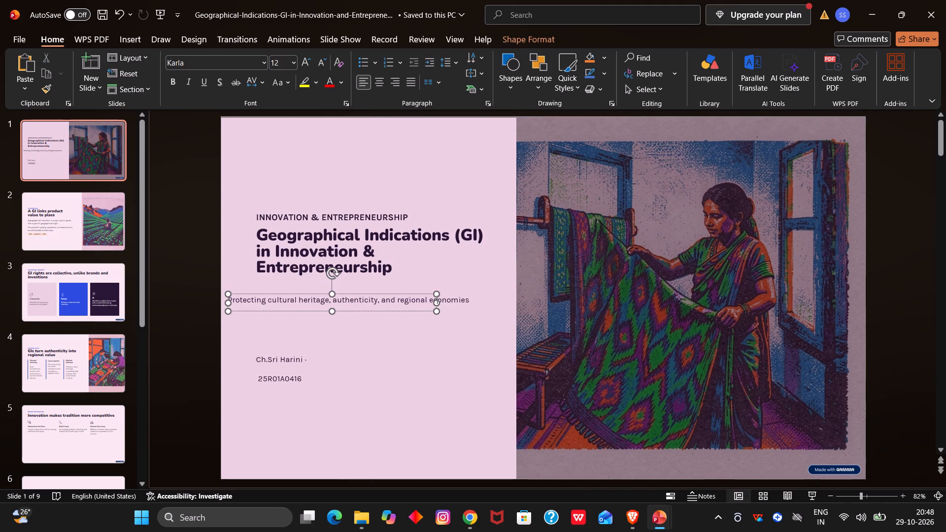
pyautogui.click(452, 303)
pyautogui.hotkey('ctrl', 'a')
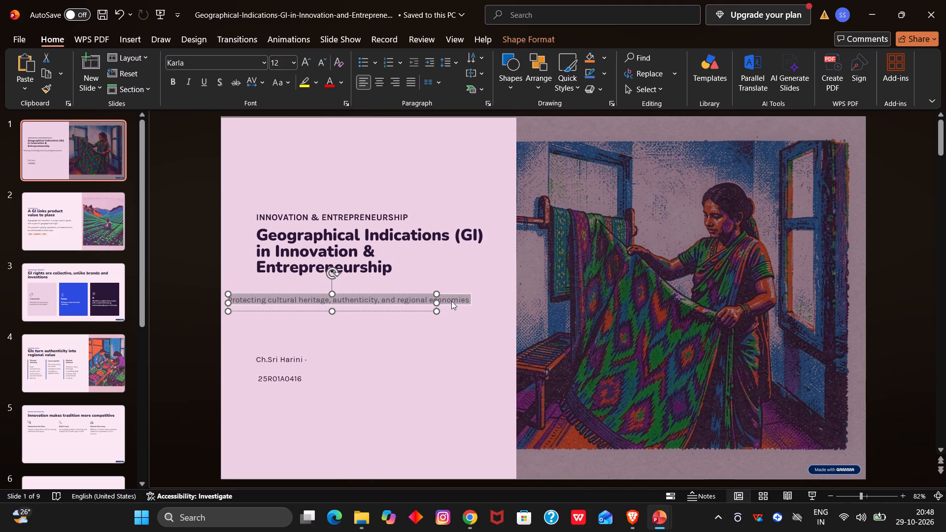
pyautogui.moveTo(327, 293); pyautogui.dragTo(328, 290)
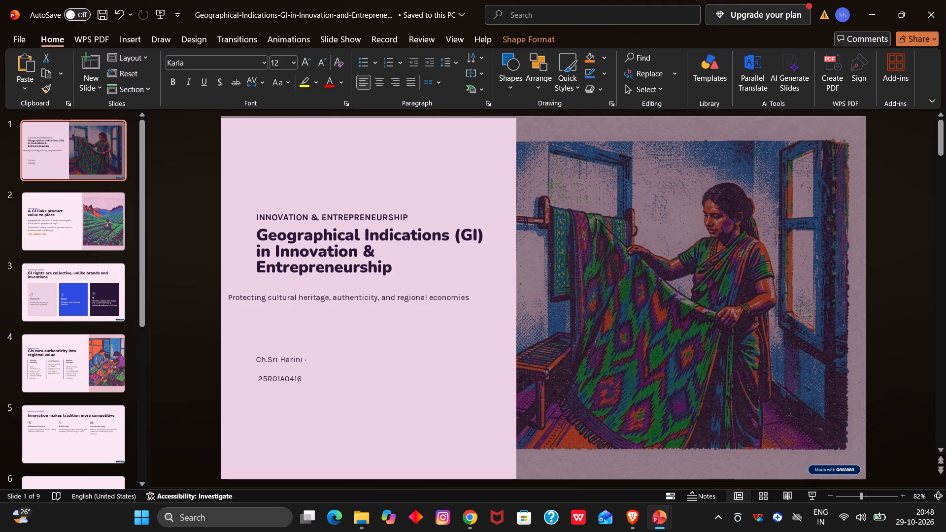
pyautogui.moveTo(328, 290); pyautogui.dragTo(351, 284)
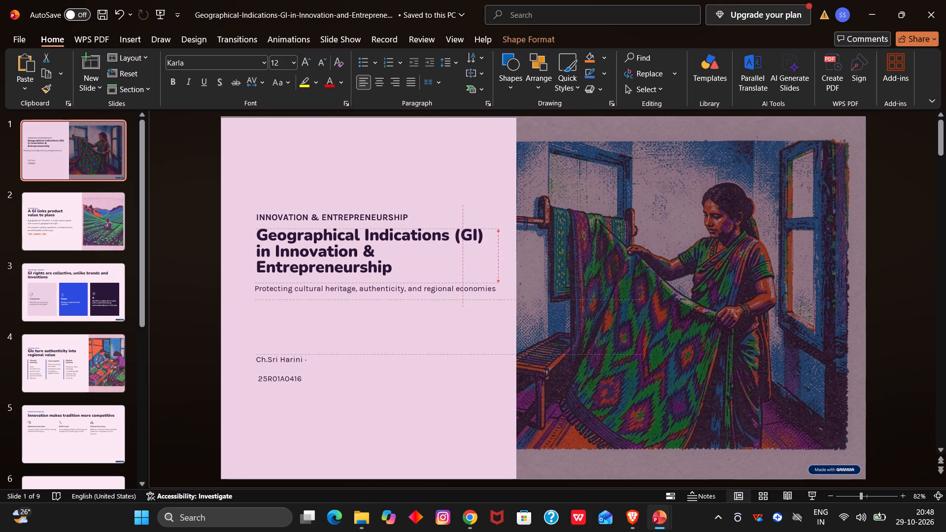
pyautogui.moveTo(351, 284); pyautogui.dragTo(352, 280)
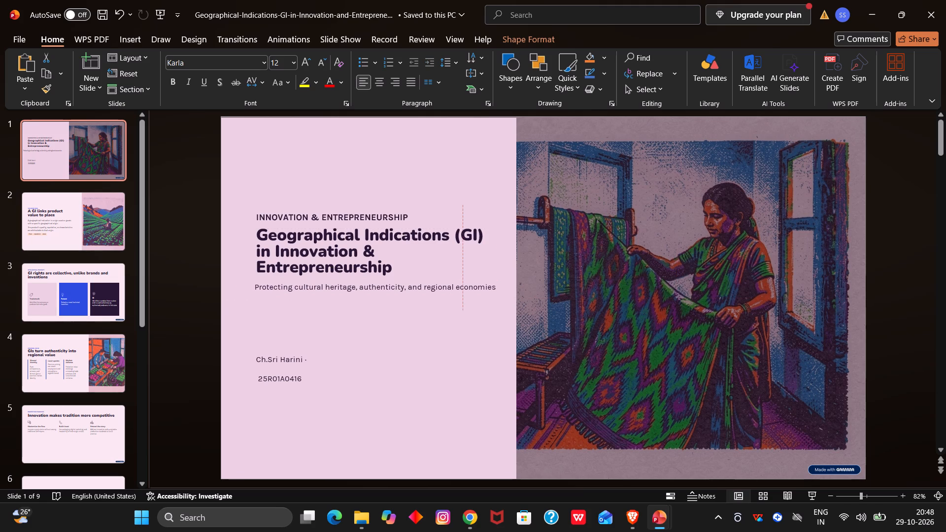
# Nudge the subtitle text box slightly upward, closer to the main heading.
pyautogui.moveTo(352, 280); pyautogui.dragTo(352, 278)
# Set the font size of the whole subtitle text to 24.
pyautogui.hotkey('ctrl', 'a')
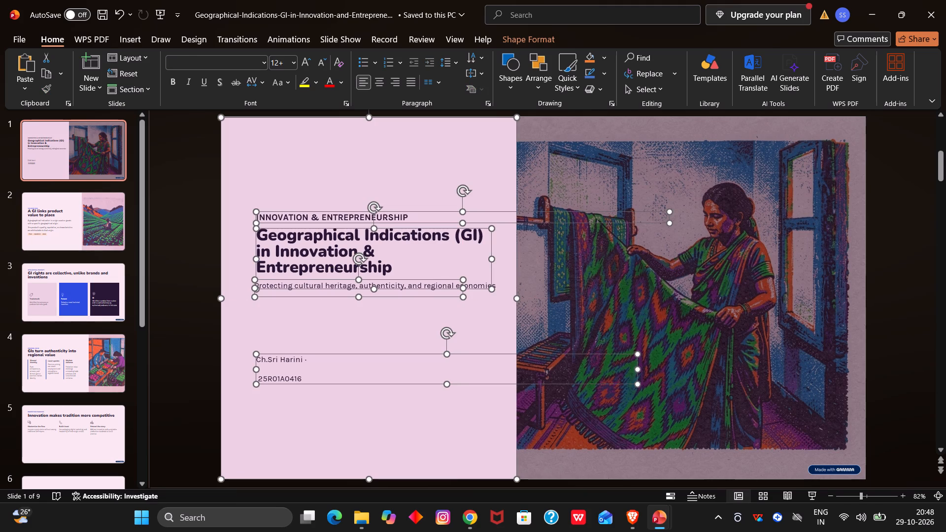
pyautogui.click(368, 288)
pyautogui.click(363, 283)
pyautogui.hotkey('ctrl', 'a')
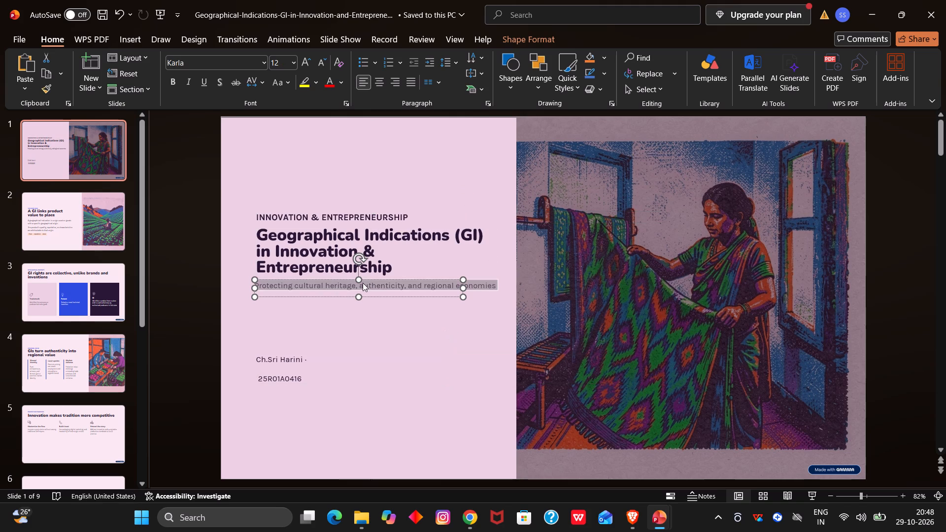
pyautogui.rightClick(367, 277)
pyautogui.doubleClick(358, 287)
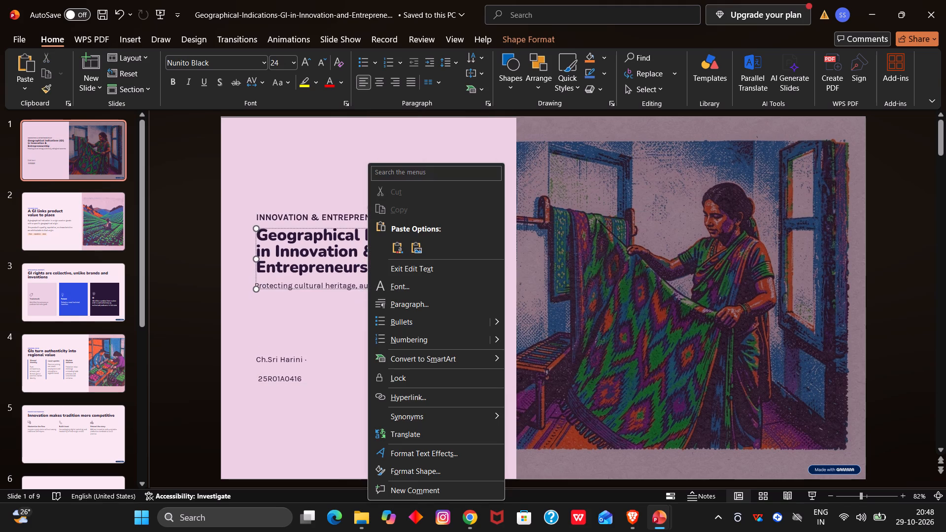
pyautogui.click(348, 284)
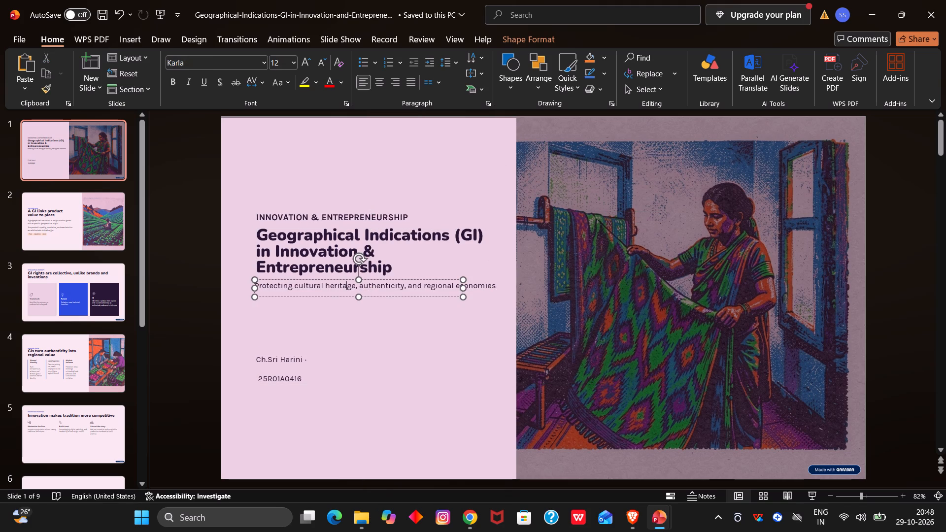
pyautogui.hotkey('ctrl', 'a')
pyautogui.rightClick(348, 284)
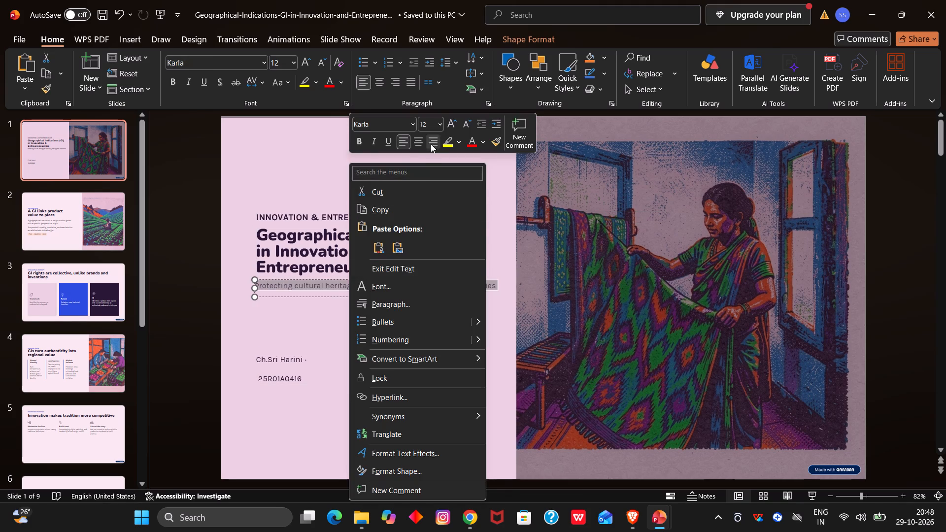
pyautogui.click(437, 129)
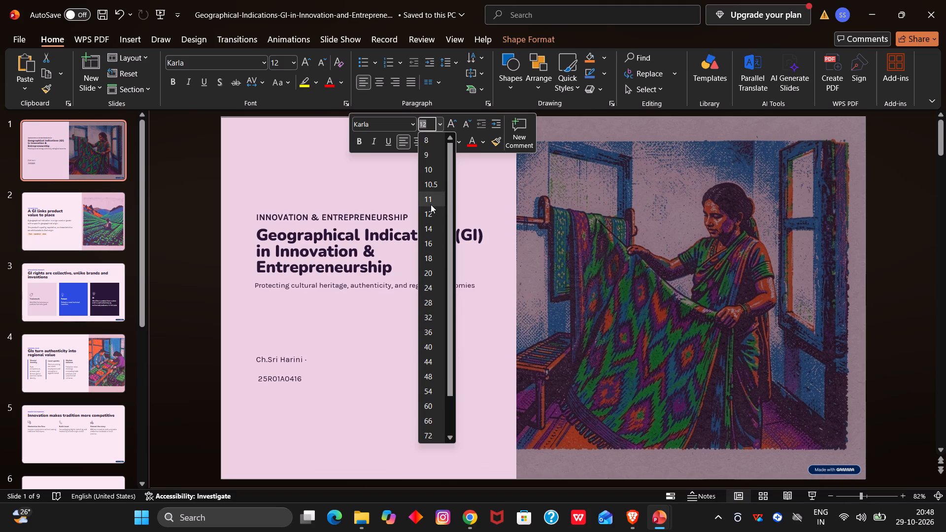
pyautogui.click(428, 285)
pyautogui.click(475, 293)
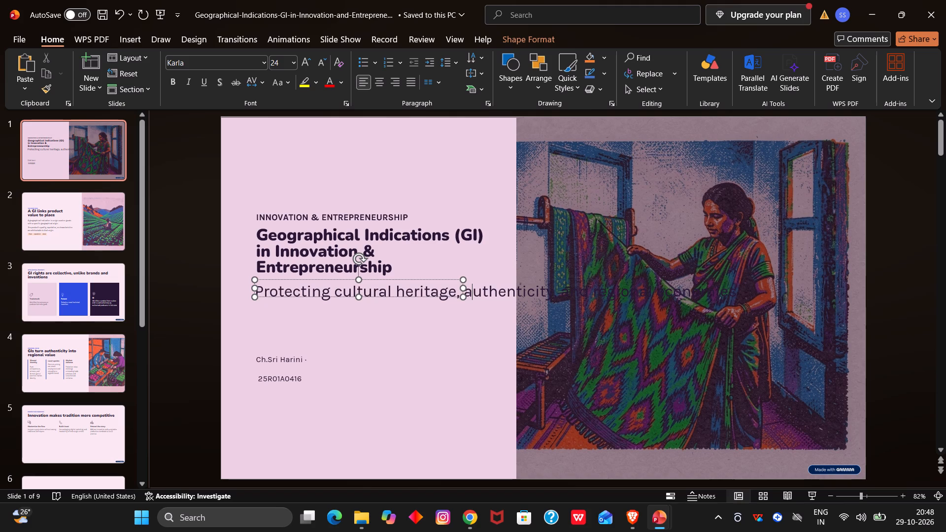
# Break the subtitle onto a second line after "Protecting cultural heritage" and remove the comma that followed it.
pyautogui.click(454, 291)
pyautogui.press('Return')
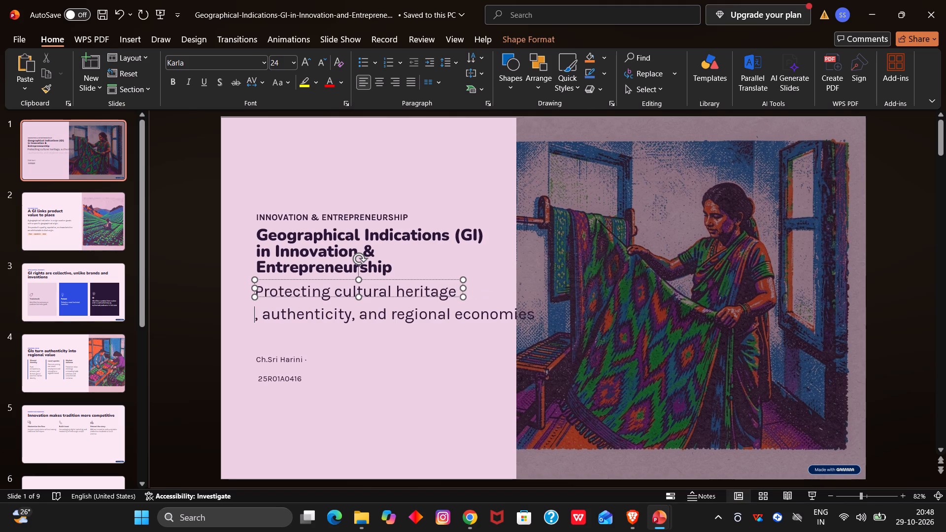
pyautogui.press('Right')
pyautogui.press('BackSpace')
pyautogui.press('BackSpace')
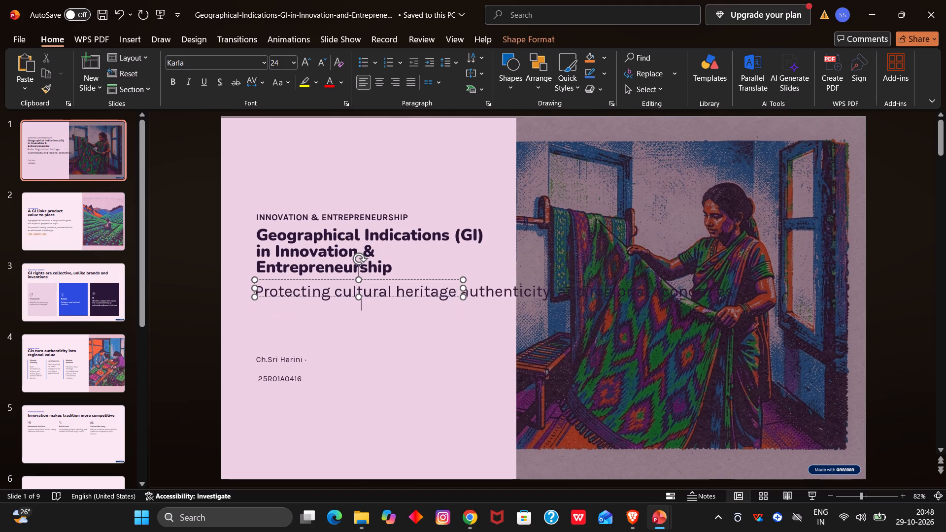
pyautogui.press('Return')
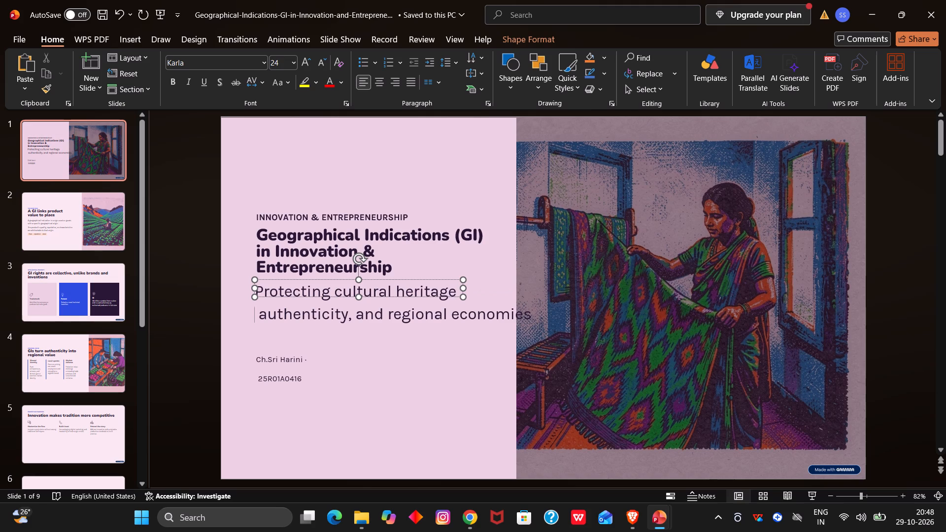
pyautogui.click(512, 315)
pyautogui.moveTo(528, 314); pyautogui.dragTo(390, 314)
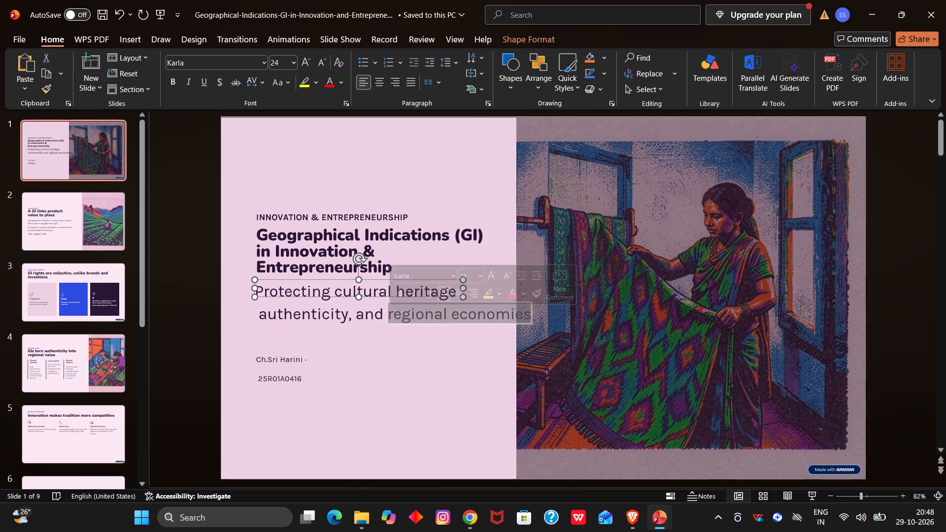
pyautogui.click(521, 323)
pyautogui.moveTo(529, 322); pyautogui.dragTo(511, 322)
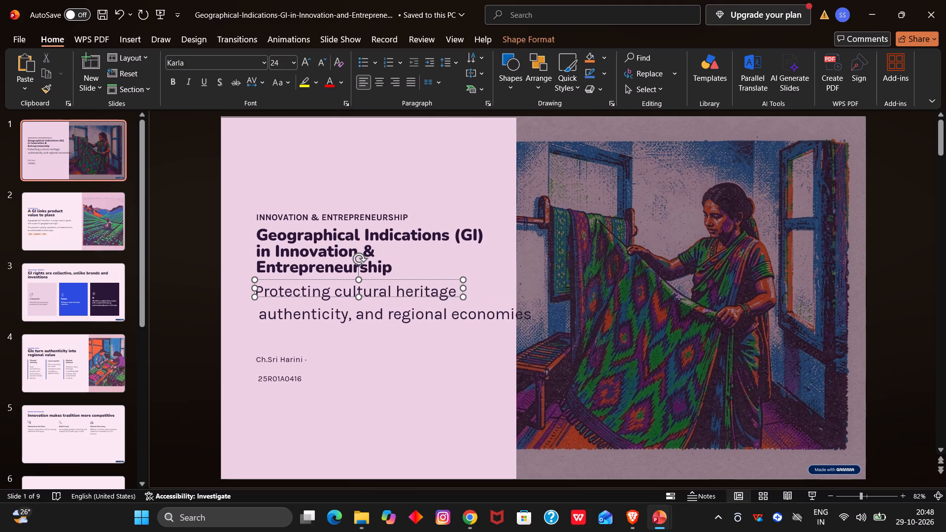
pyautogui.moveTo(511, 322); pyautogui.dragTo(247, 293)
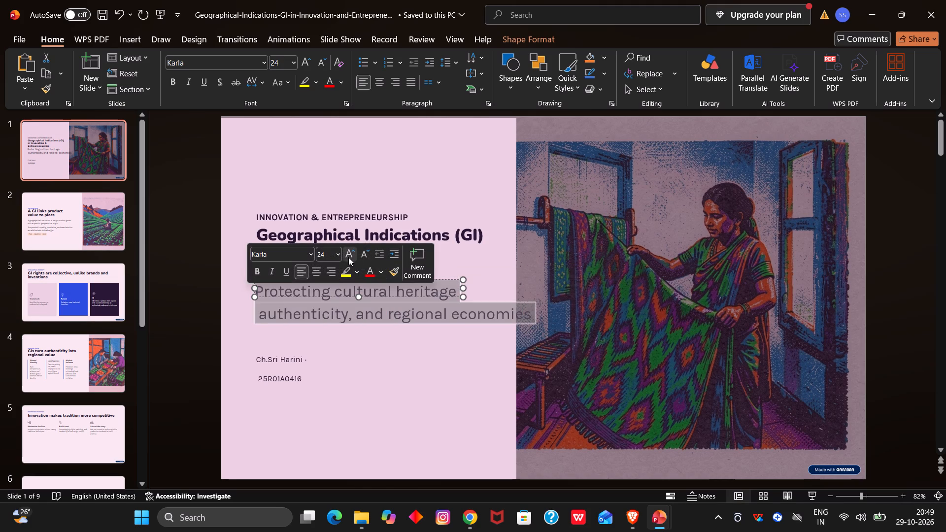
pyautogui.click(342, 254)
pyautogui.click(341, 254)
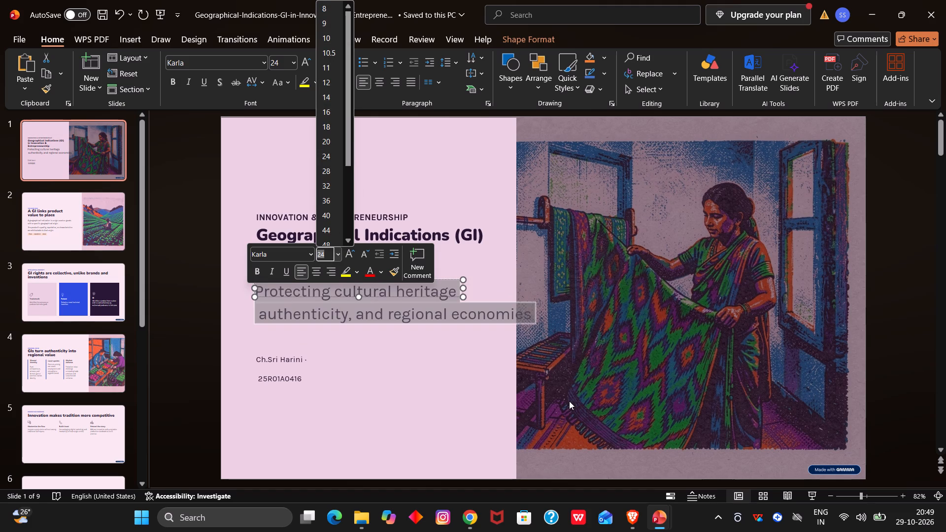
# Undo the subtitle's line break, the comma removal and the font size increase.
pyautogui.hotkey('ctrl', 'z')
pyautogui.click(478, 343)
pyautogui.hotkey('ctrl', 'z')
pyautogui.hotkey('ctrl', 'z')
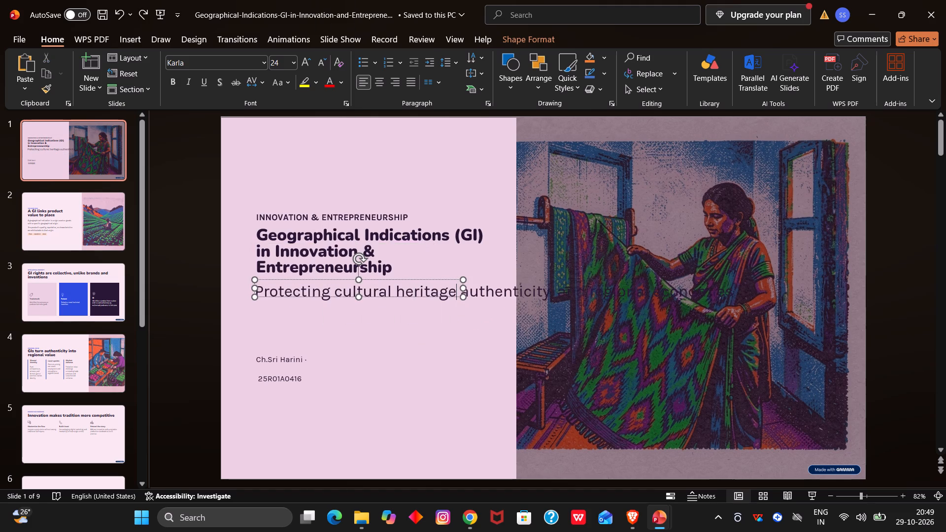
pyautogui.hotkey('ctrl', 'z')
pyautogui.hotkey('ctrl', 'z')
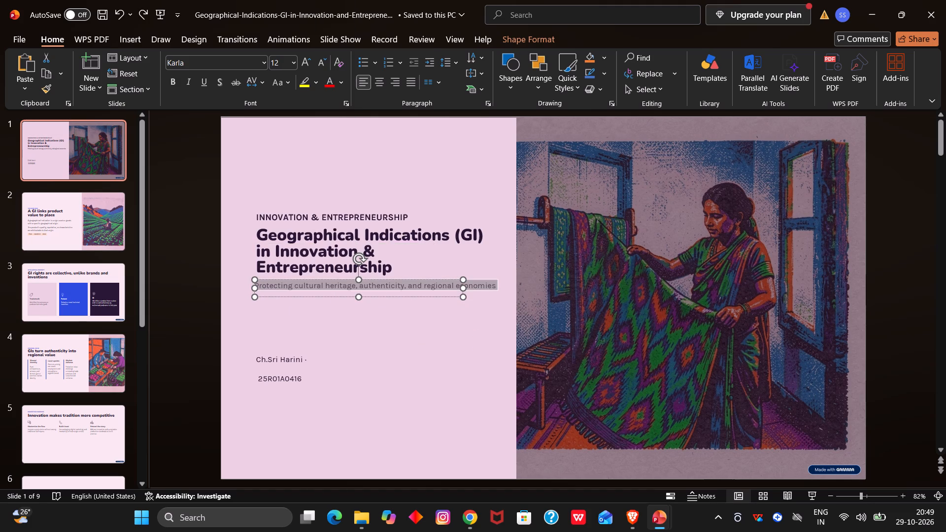
# Break the subtitle onto a second line just before "regional economies".
pyautogui.click(460, 295)
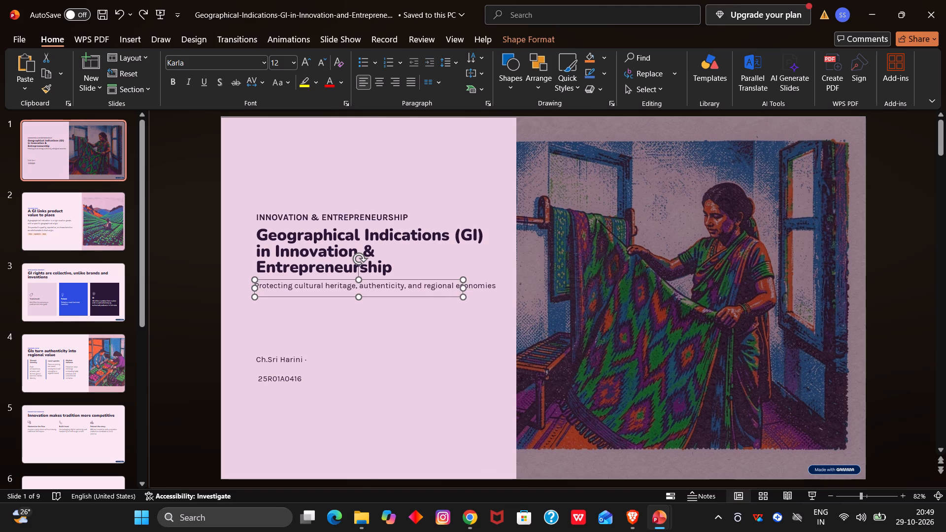
pyautogui.click(446, 292)
pyautogui.click(421, 284)
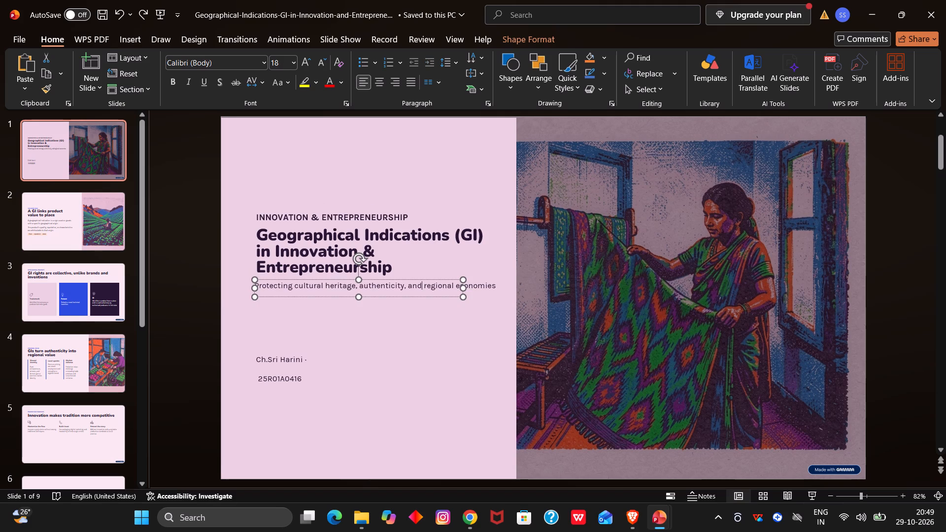
pyautogui.press('Return')
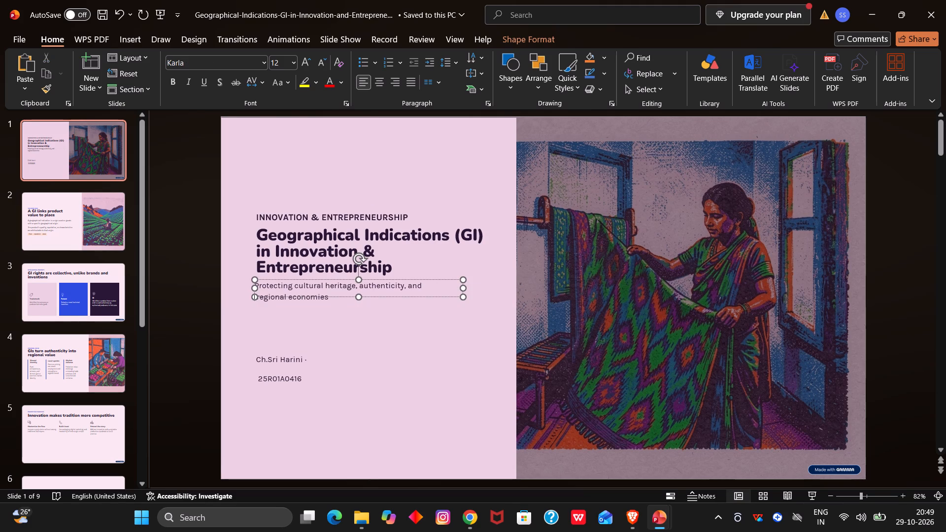
pyautogui.click(429, 352)
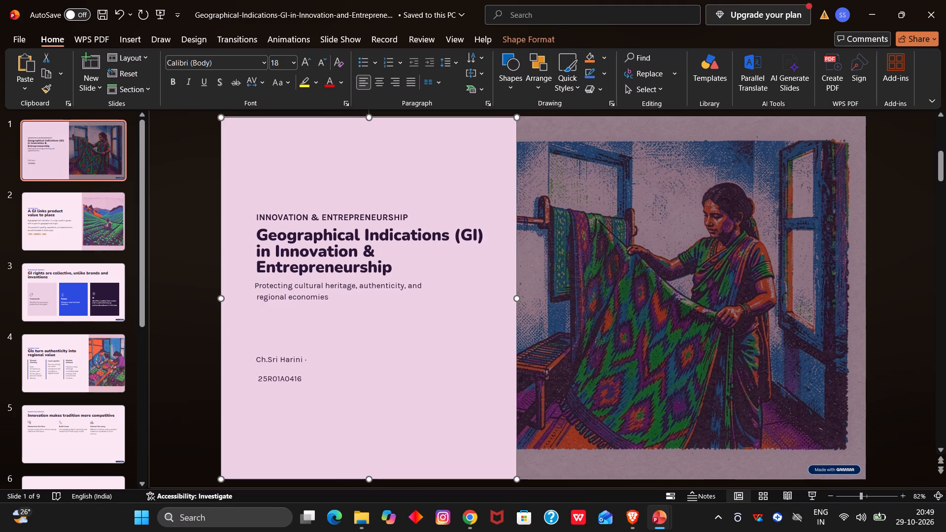
# Set the font size of both subtitle lines to 16.
pyautogui.moveTo(336, 299); pyautogui.dragTo(258, 289)
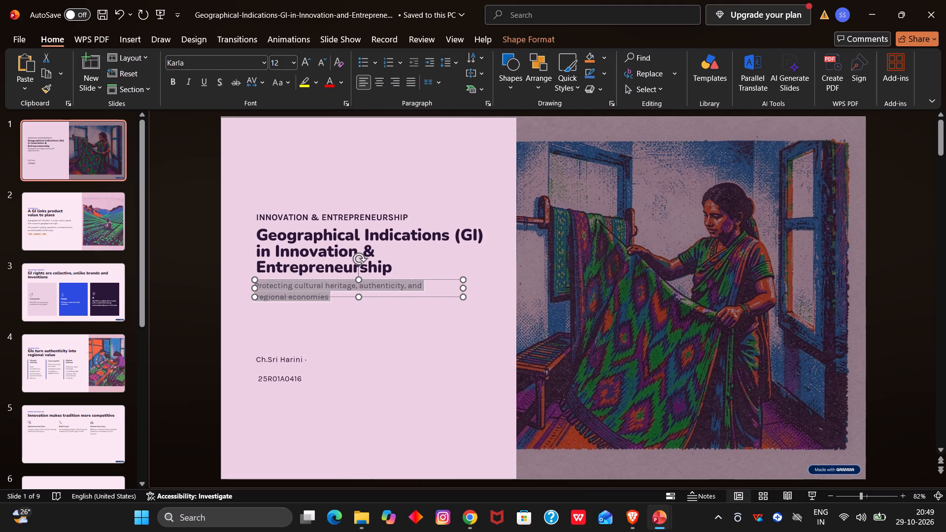
pyautogui.moveTo(258, 289); pyautogui.dragTo(258, 288)
pyautogui.click(349, 250)
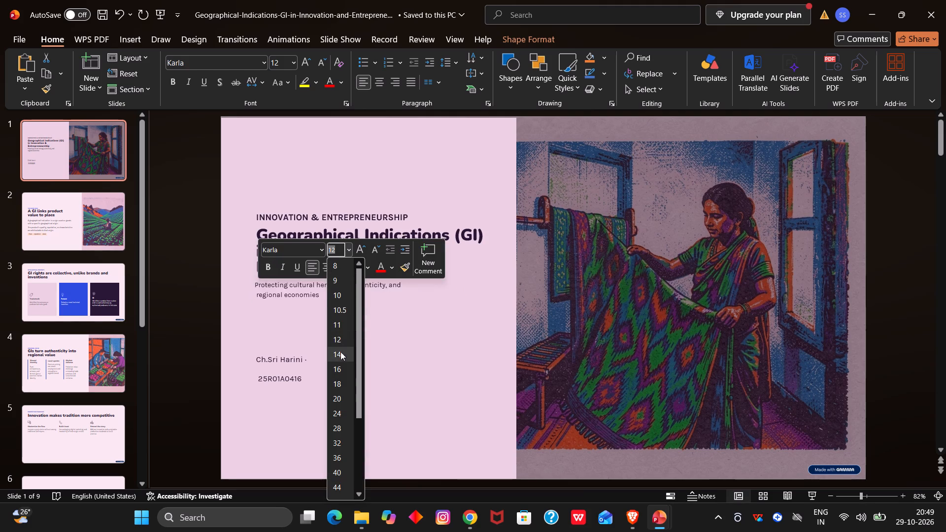
pyautogui.click(342, 372)
pyautogui.click(347, 362)
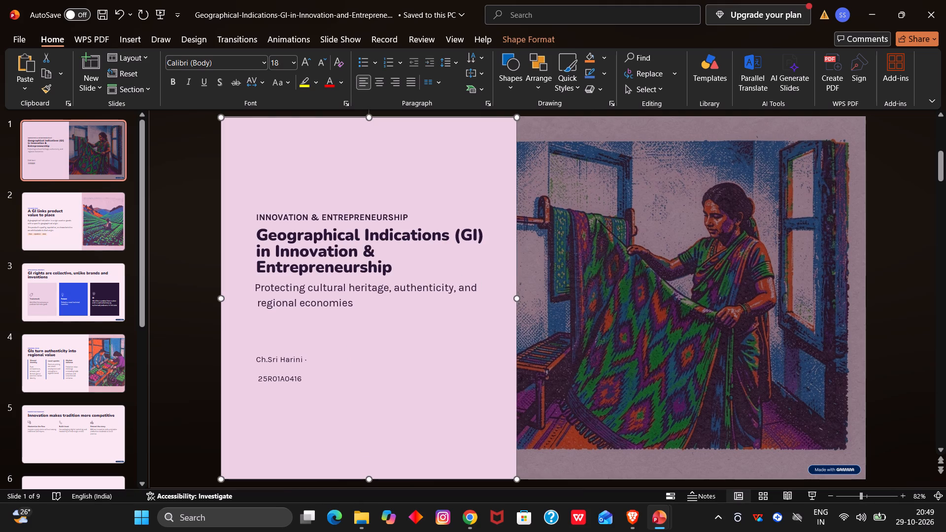
# Duplicate the subtitle text box and place the copy directly beneath the presenter details, near their left edge.
pyautogui.click(287, 395)
pyautogui.click(257, 285)
pyautogui.hotkey('ctrl', 'a')
pyautogui.rightClick(257, 285)
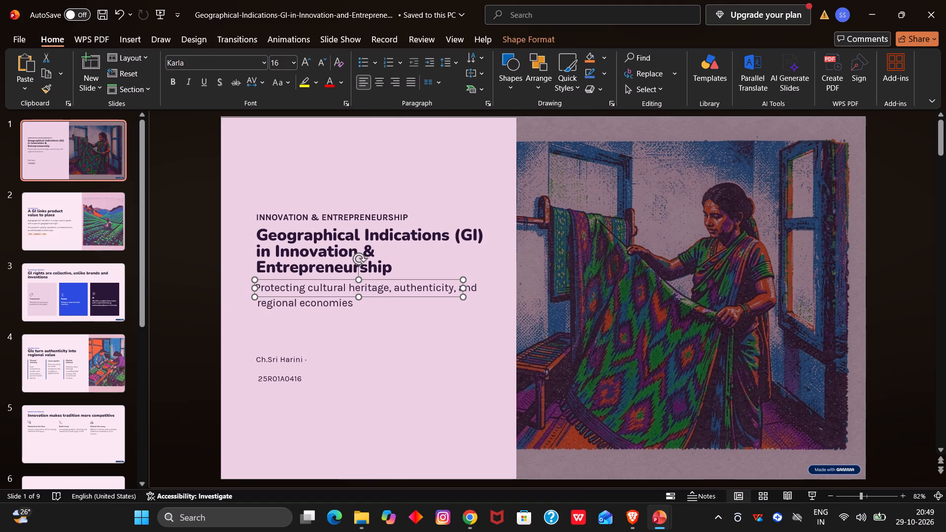
pyautogui.click(289, 191)
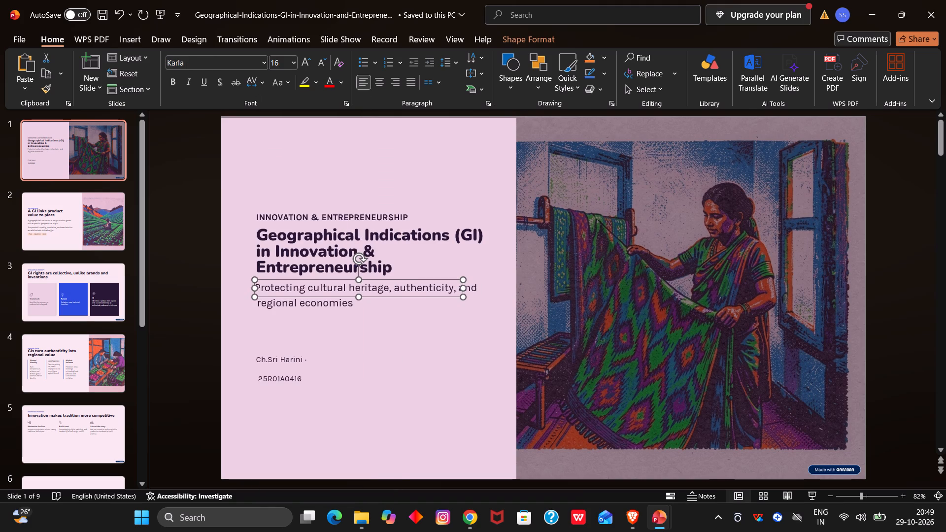
pyautogui.click(295, 395)
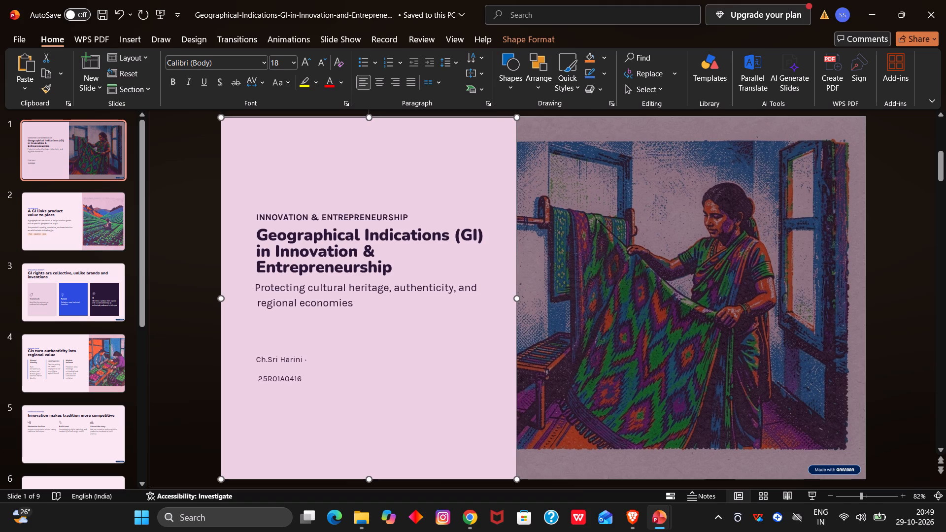
pyautogui.click(301, 378)
pyautogui.hotkey('ctrl', 'v')
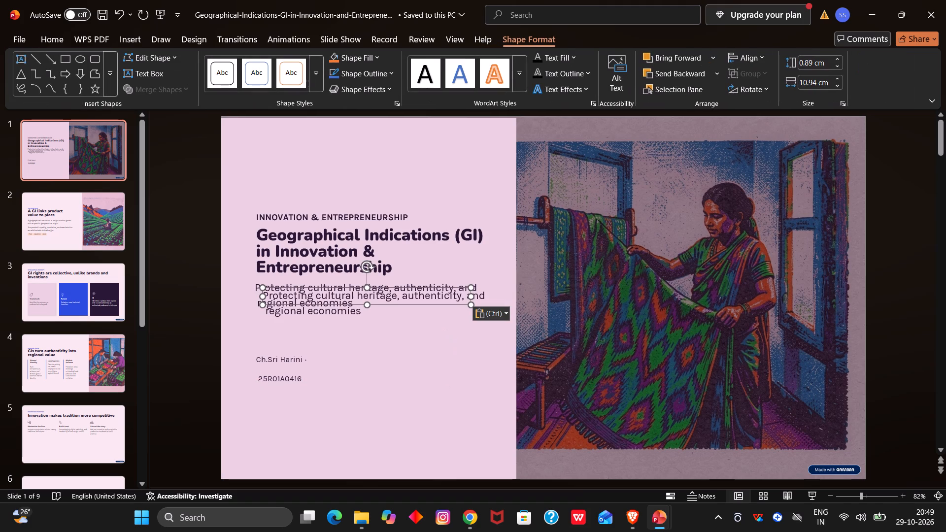
pyautogui.moveTo(360, 288); pyautogui.dragTo(361, 299)
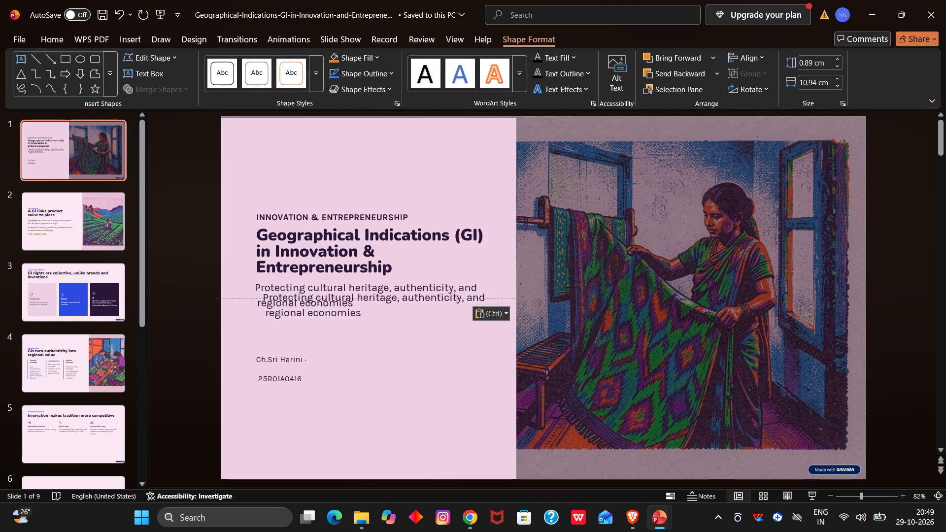
pyautogui.moveTo(361, 299); pyautogui.dragTo(336, 386)
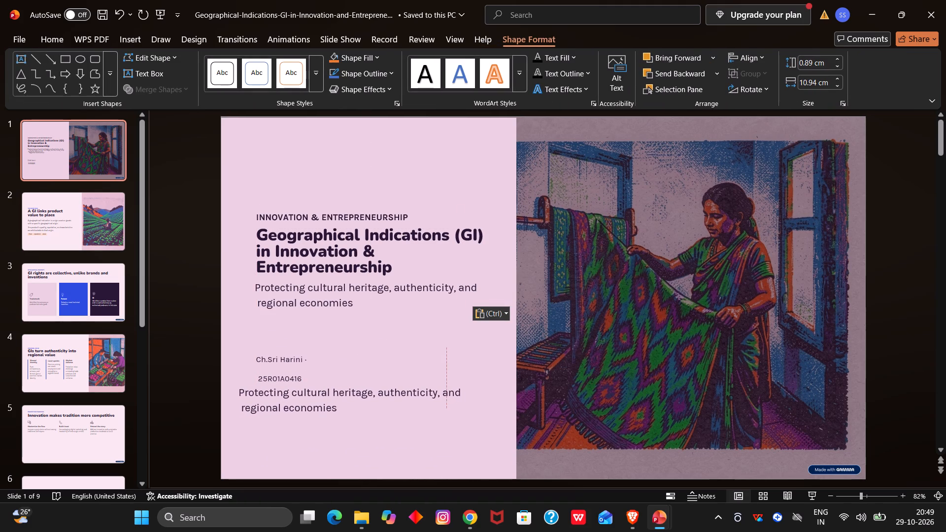
pyautogui.moveTo(336, 386); pyautogui.dragTo(342, 383)
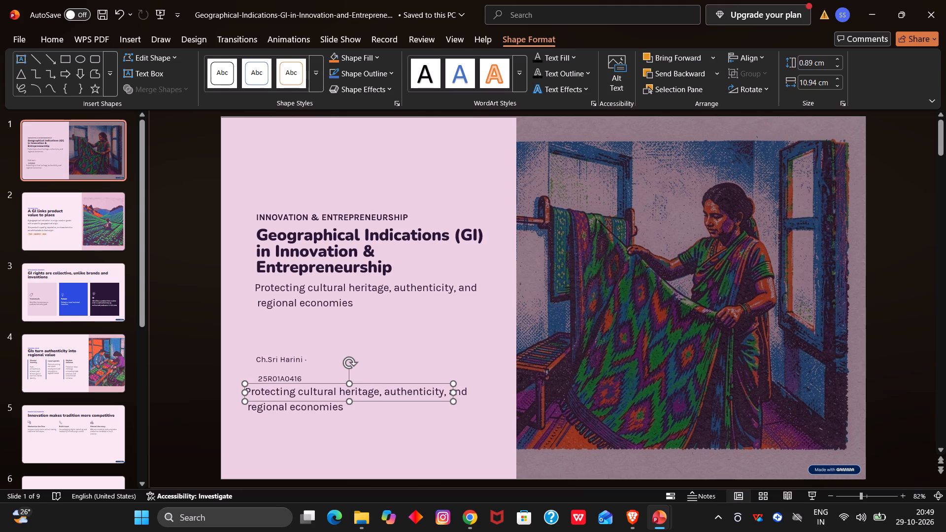
# Copy the roll number below the presenter's name and delete it from the presenter details text box.
pyautogui.click(299, 379)
pyautogui.moveTo(302, 377); pyautogui.dragTo(288, 378)
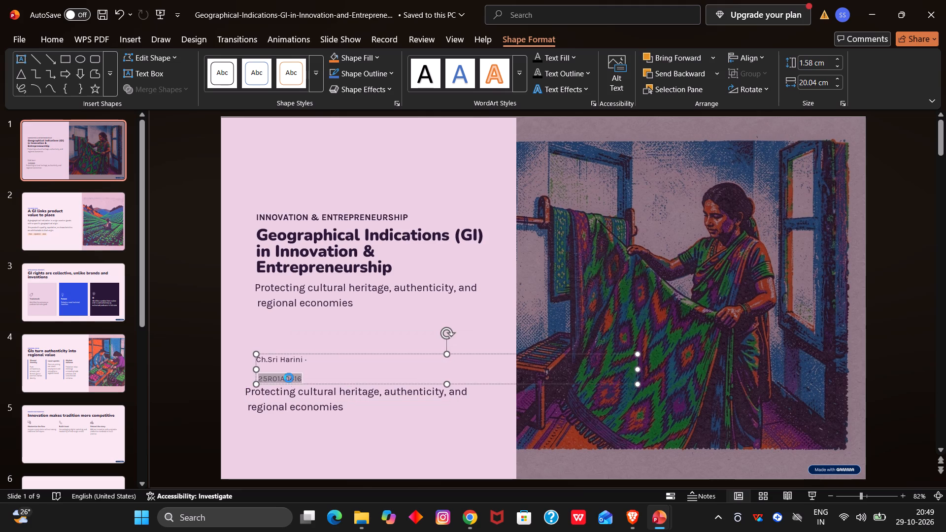
pyautogui.hotkey('ctrl', 'c')
pyautogui.keyDown('ctrl'); pyautogui.click(289, 376); pyautogui.keyUp('ctrl')
pyautogui.moveTo(299, 380); pyautogui.dragTo(307, 382)
pyautogui.press('BackSpace')
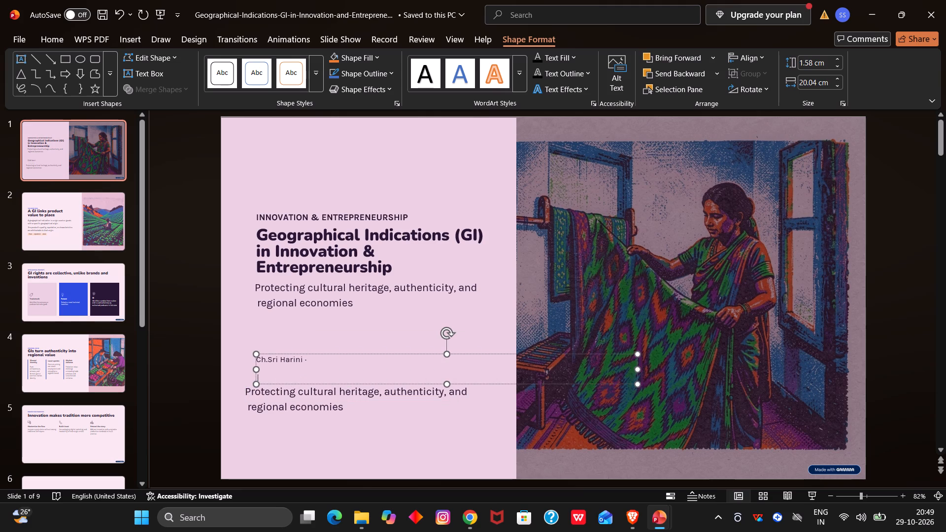
# Replace all text in the duplicated subtitle text box with the copied roll number.
pyautogui.click(346, 407)
pyautogui.hotkey('ctrl', 'a')
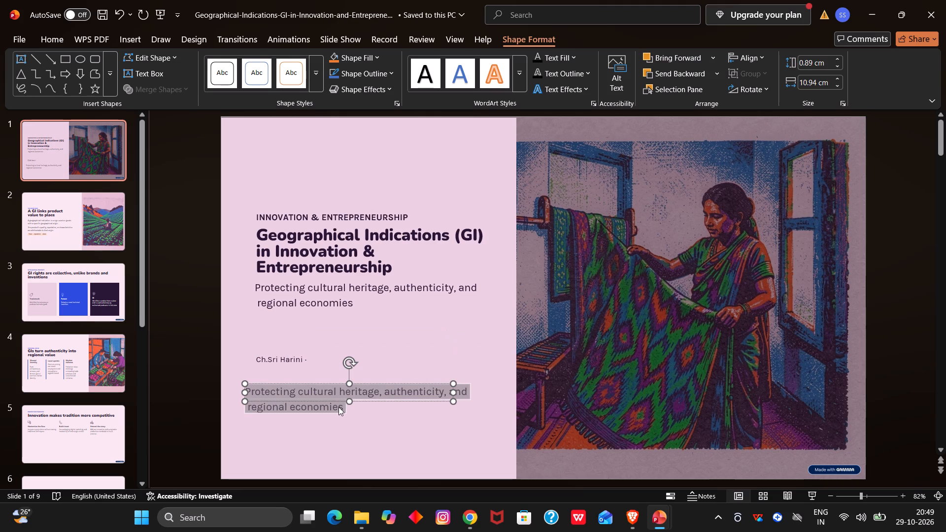
pyautogui.hotkey('ctrl', 'v')
# Move the roll number text box to the bottom-right corner of the pink panel, slightly overlapping the slide image.
pyautogui.click(316, 387)
pyautogui.moveTo(316, 387); pyautogui.dragTo(324, 366)
pyautogui.click(297, 390)
pyautogui.click(363, 390)
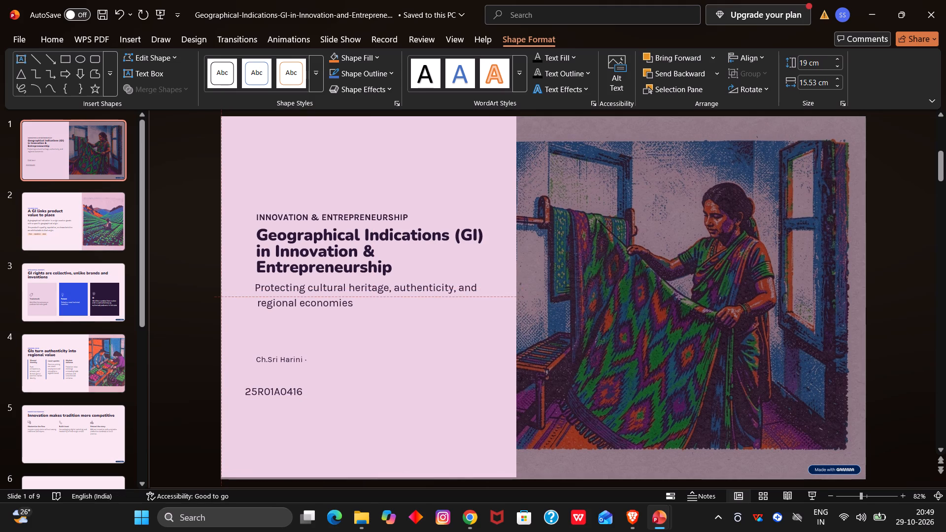
pyautogui.rightClick(360, 388)
pyautogui.click(301, 387)
pyautogui.click(297, 388)
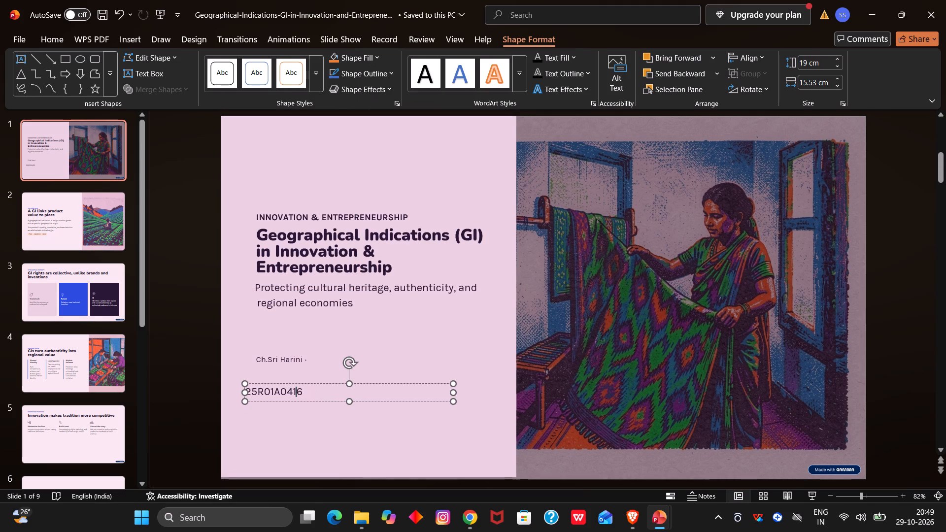
pyautogui.hotkey('ctrl', 'a')
pyautogui.click(339, 389)
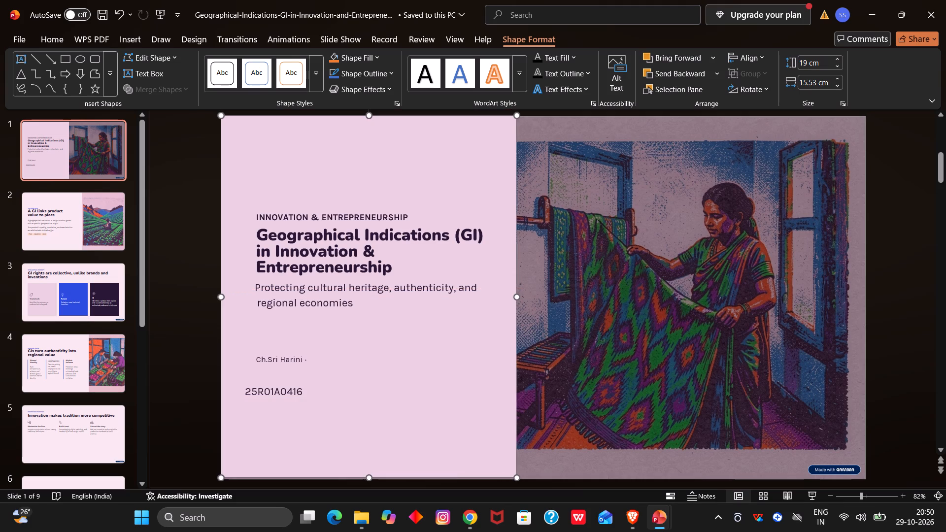
pyautogui.doubleClick(289, 392)
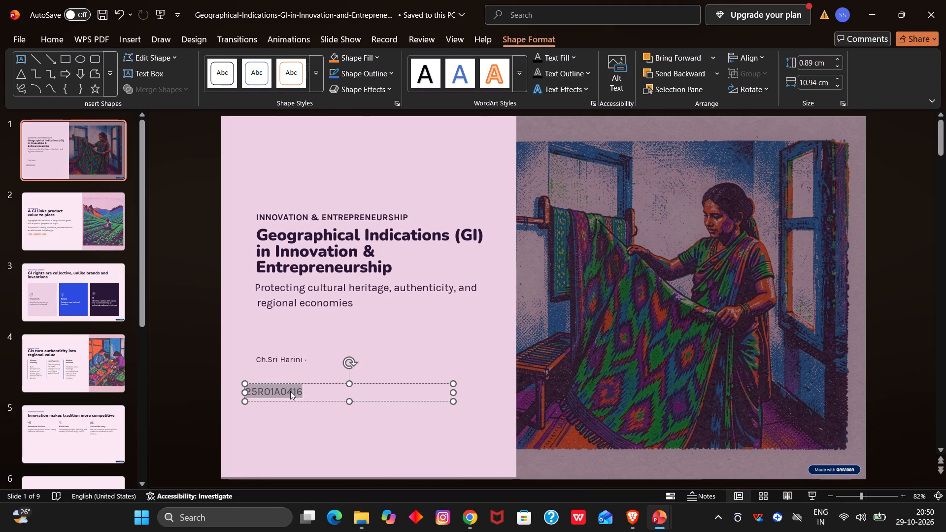
pyautogui.hotkey('ctrl', 'a')
pyautogui.moveTo(342, 384); pyautogui.dragTo(349, 371)
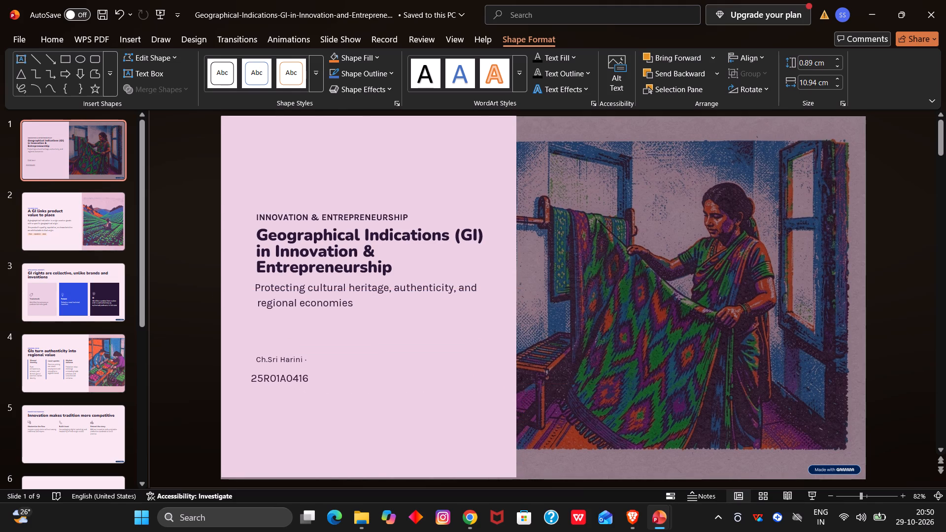
pyautogui.moveTo(349, 371); pyautogui.dragTo(354, 344)
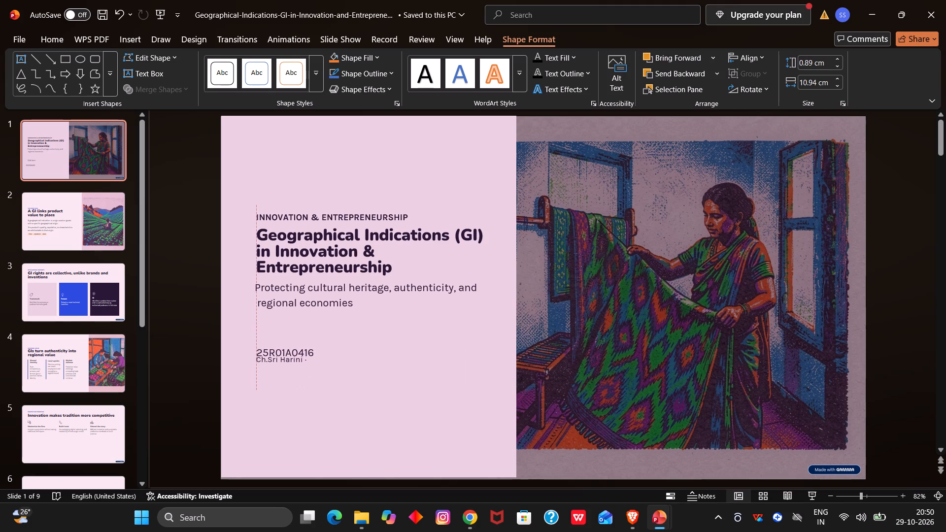
pyautogui.moveTo(354, 344); pyautogui.dragTo(539, 458)
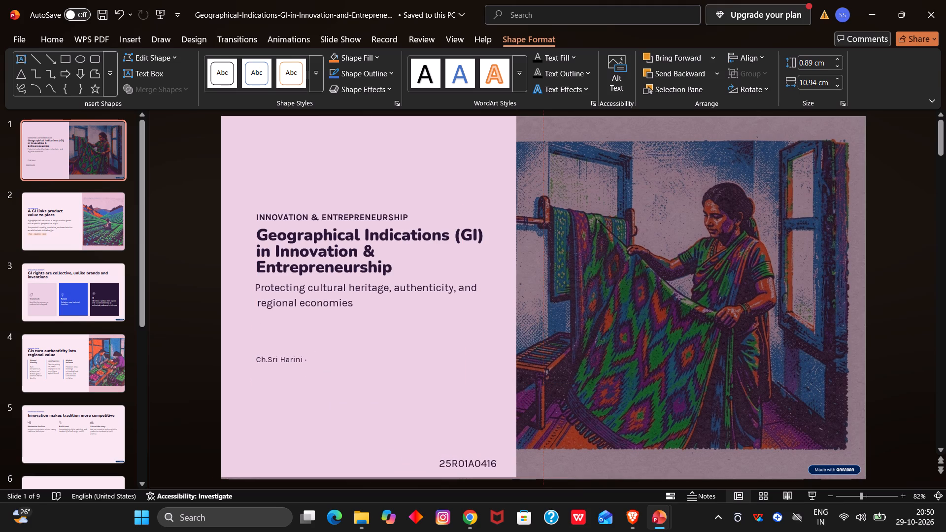
pyautogui.moveTo(539, 458); pyautogui.dragTo(542, 462)
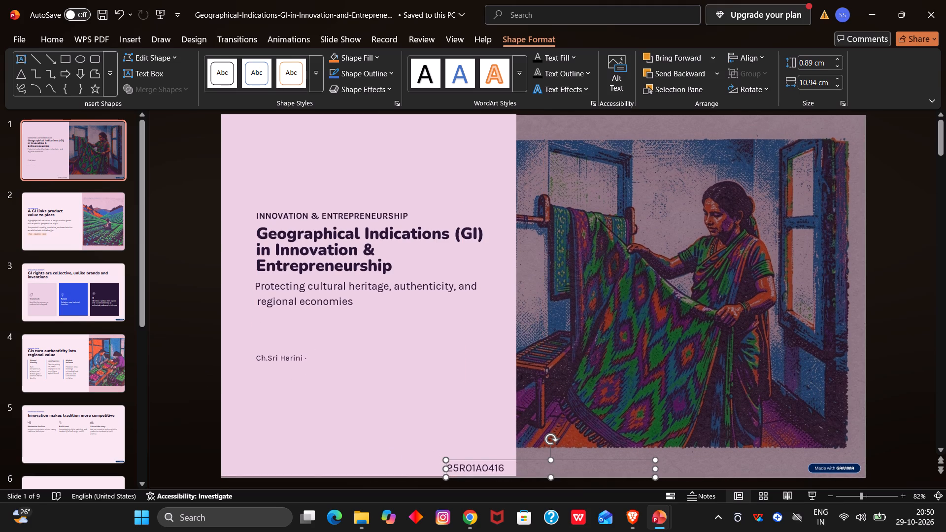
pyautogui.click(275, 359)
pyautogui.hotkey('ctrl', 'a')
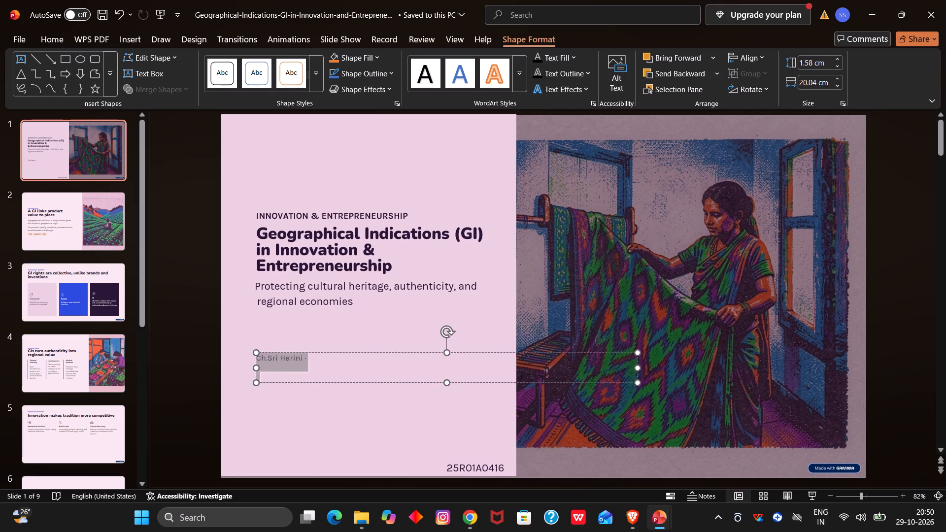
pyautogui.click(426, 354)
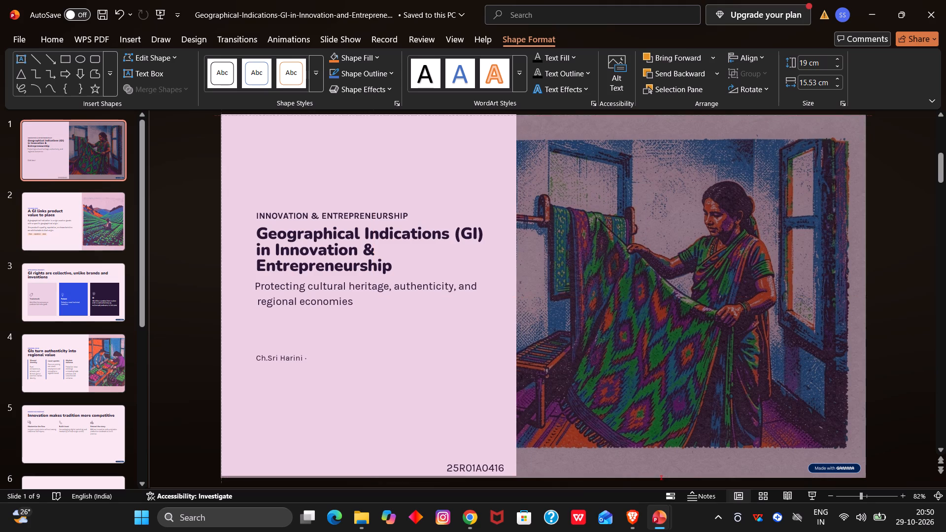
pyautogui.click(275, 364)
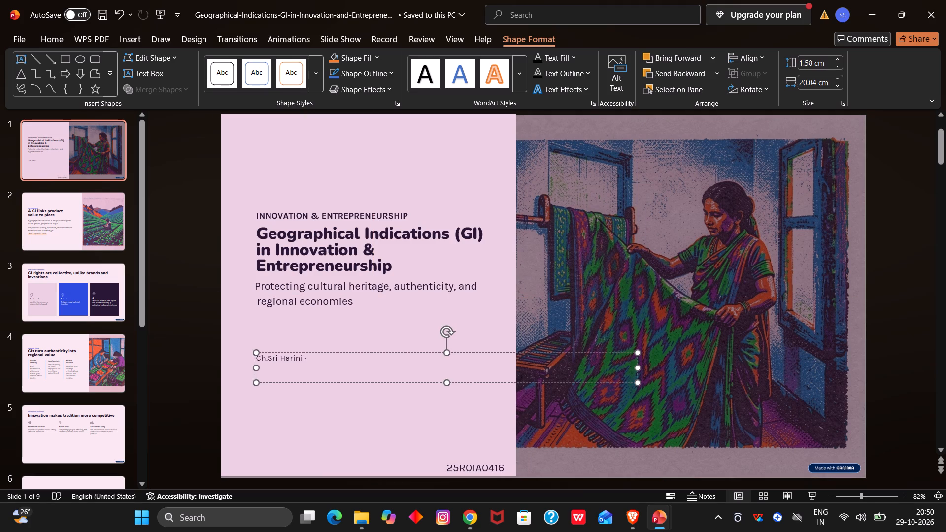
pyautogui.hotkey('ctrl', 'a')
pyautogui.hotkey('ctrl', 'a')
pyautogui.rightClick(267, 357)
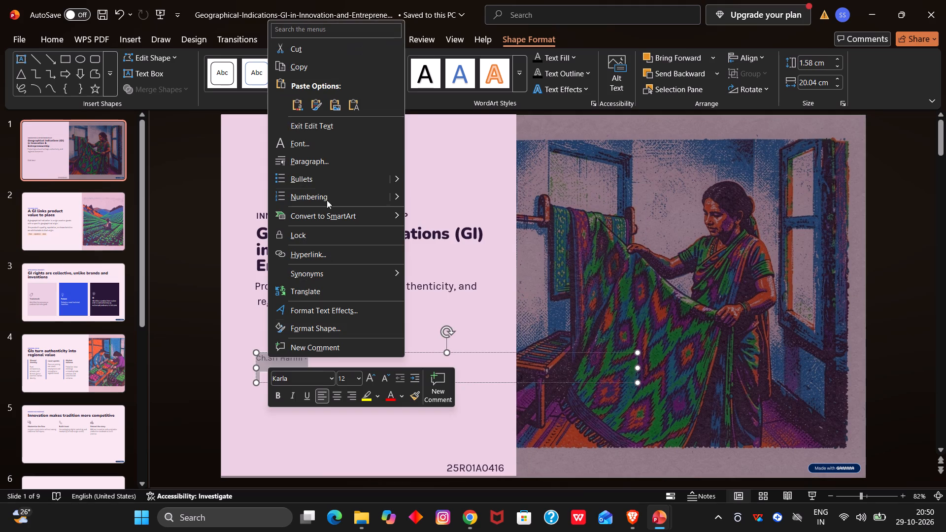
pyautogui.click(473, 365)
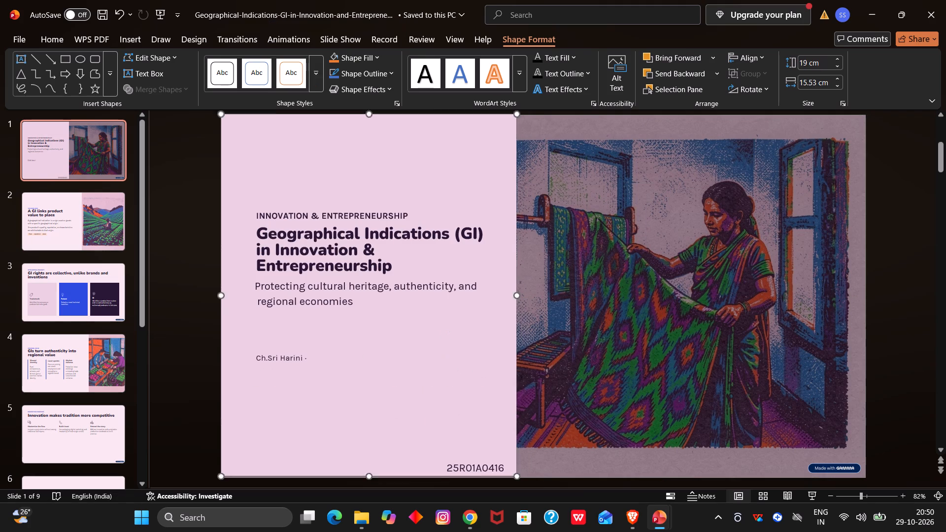
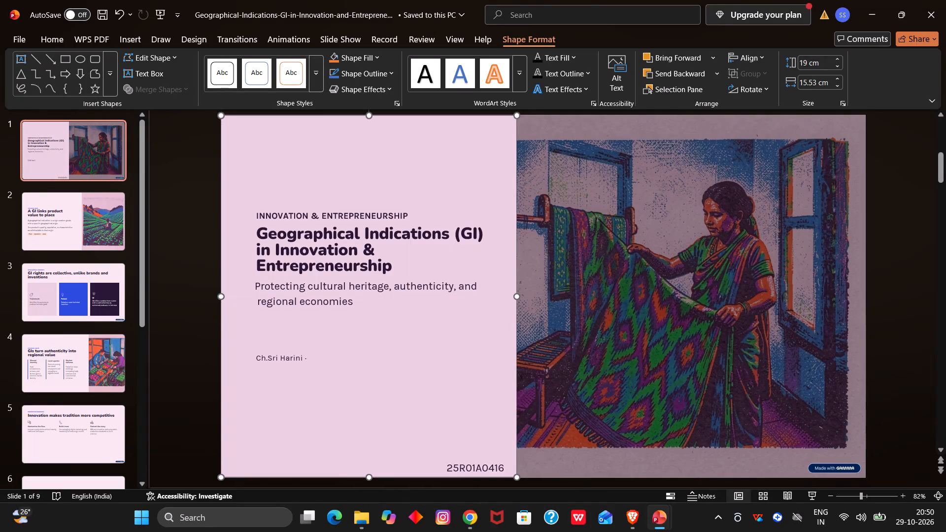
# Move the presenter's name text box directly above the roll number in the pink panel's bottom-right corner, aligning their left edges.
pyautogui.doubleClick(296, 358)
pyautogui.click(340, 356)
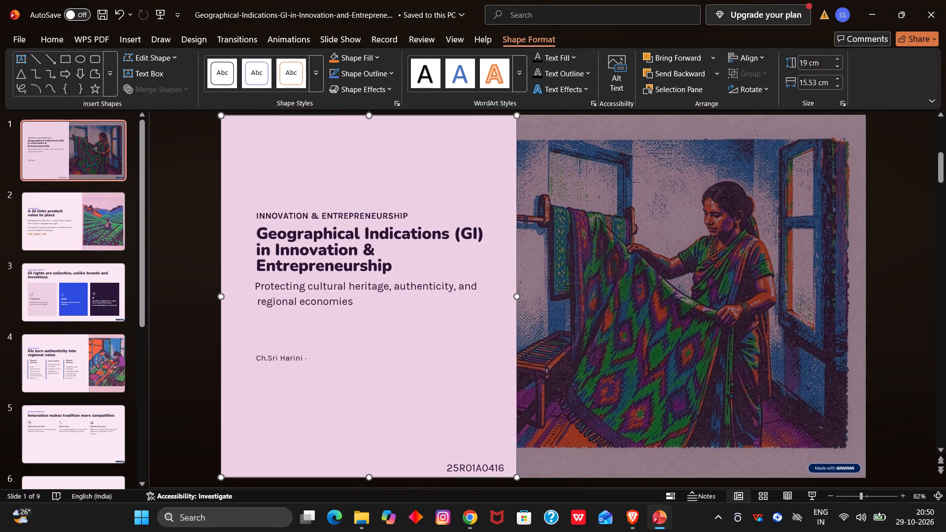
pyautogui.click(287, 356)
pyautogui.hotkey('ctrl', 'a')
pyautogui.click(287, 356)
pyautogui.rightClick(287, 356)
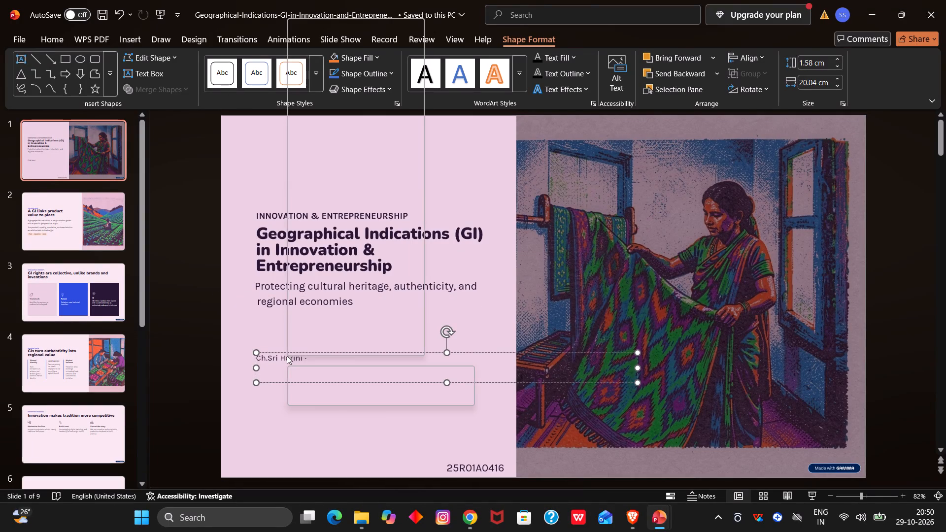
pyautogui.click(284, 356)
pyautogui.hotkey('ctrl', 'a')
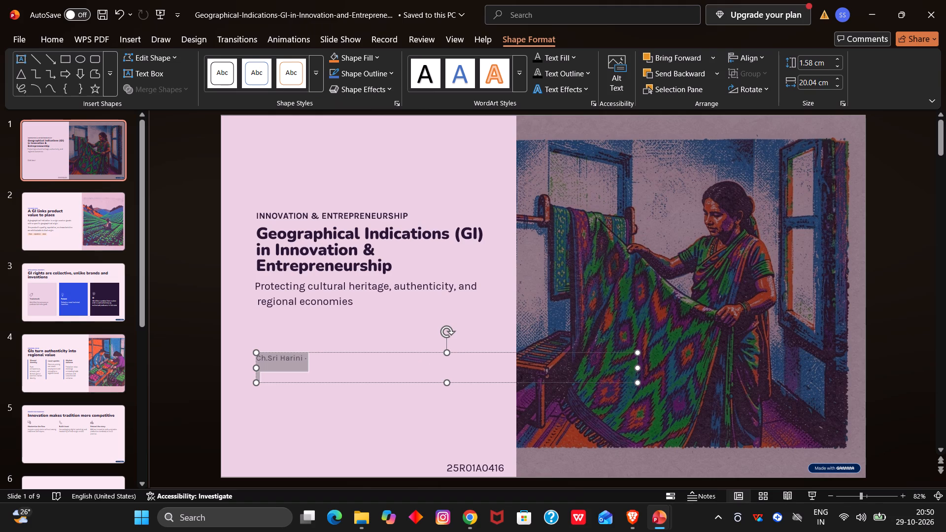
pyautogui.moveTo(436, 351); pyautogui.dragTo(616, 436)
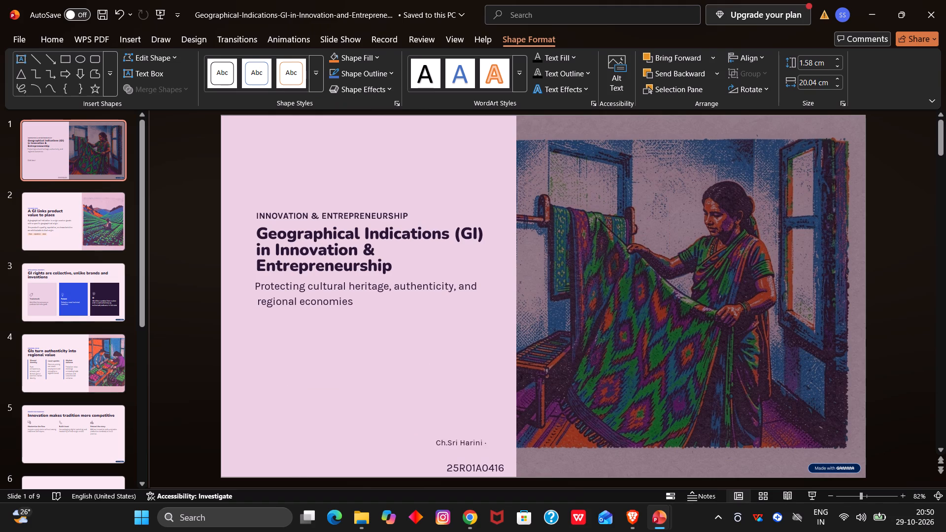
pyautogui.moveTo(616, 436); pyautogui.dragTo(626, 446)
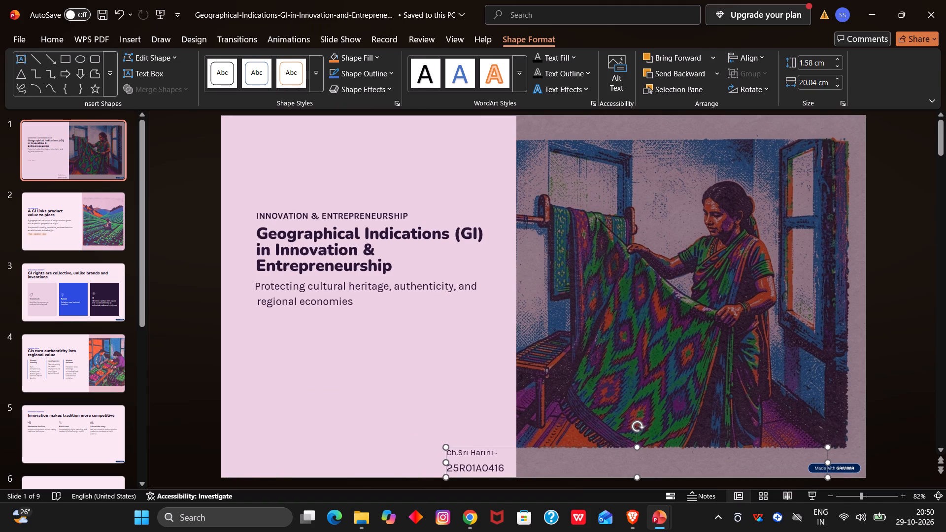
# Make the presenter's name bold with a font size of 12.
pyautogui.click(495, 454)
pyautogui.hotkey('ctrl', 'a')
pyautogui.rightClick(490, 450)
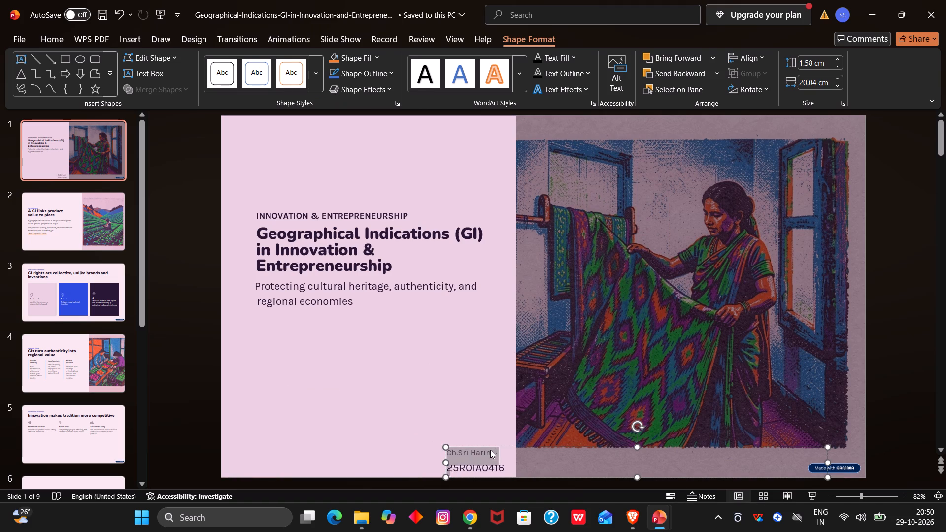
pyautogui.click(500, 488)
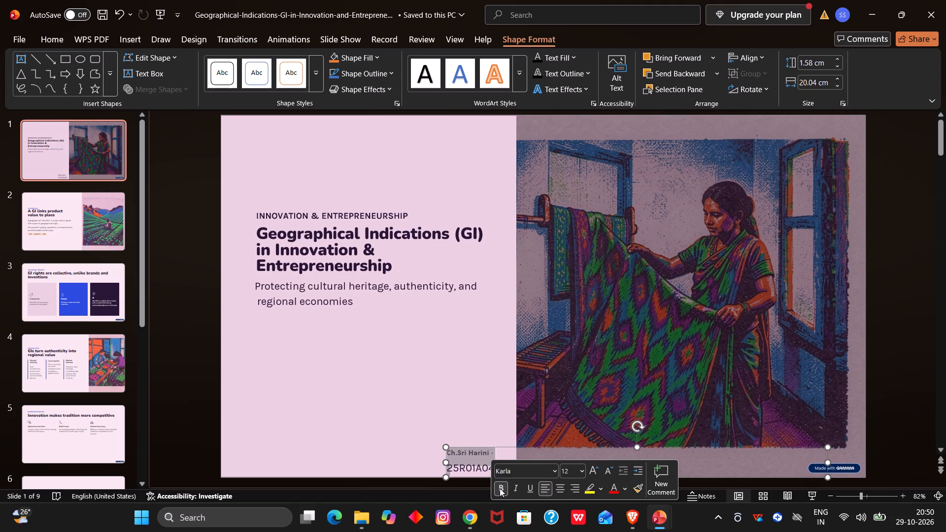
pyautogui.click(578, 475)
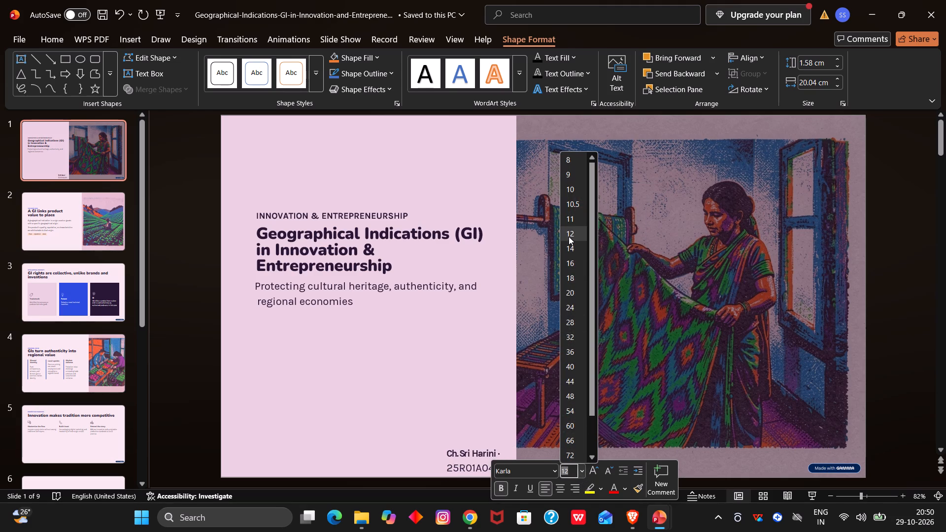
pyautogui.click(569, 236)
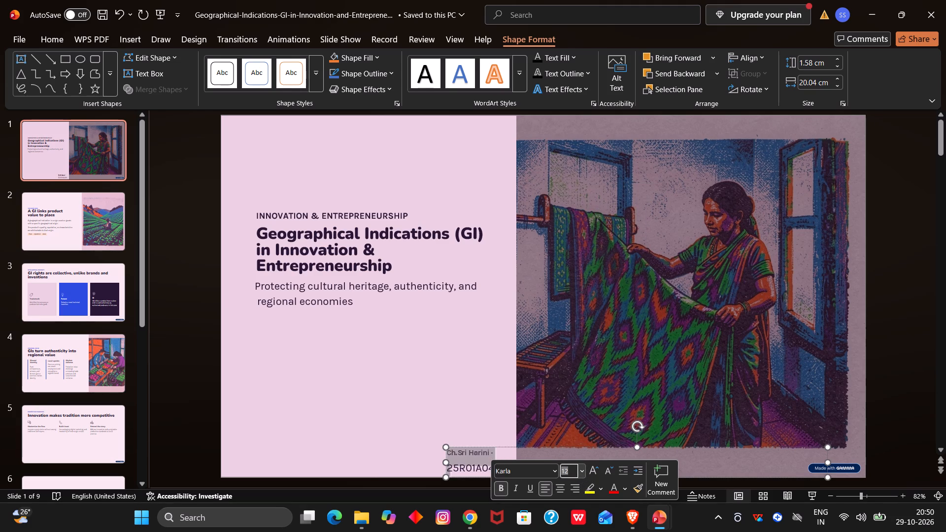
# Delete the trailing dot after the presenter's name.
pyautogui.click(501, 450)
pyautogui.click(492, 454)
pyautogui.press('Right')
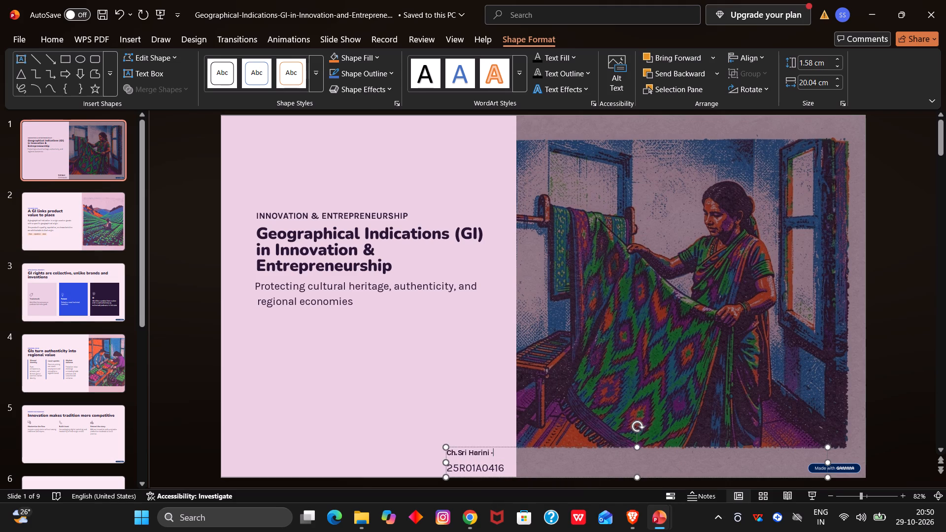
pyautogui.press('BackSpace')
pyautogui.click(405, 388)
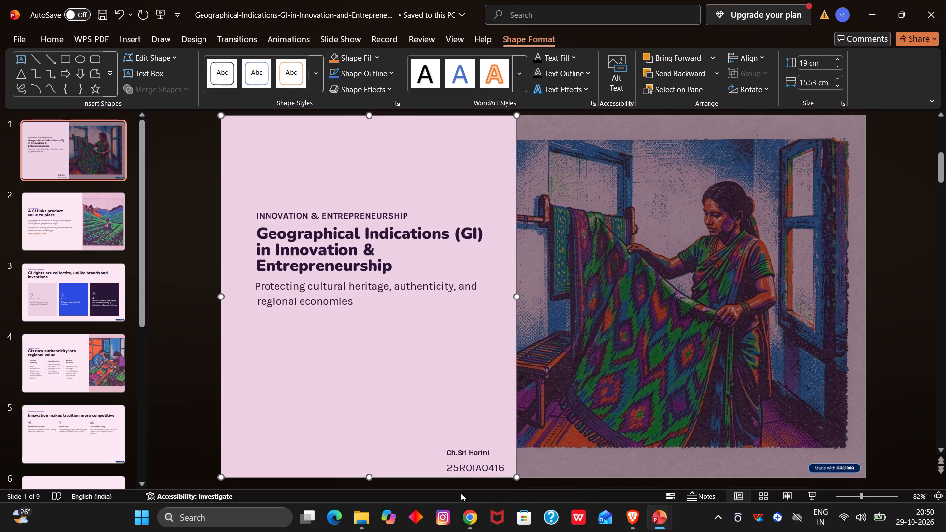
# Shift the presenter's name text box slightly down, closer to the roll number, keeping their left edges aligned.
pyautogui.click(475, 450)
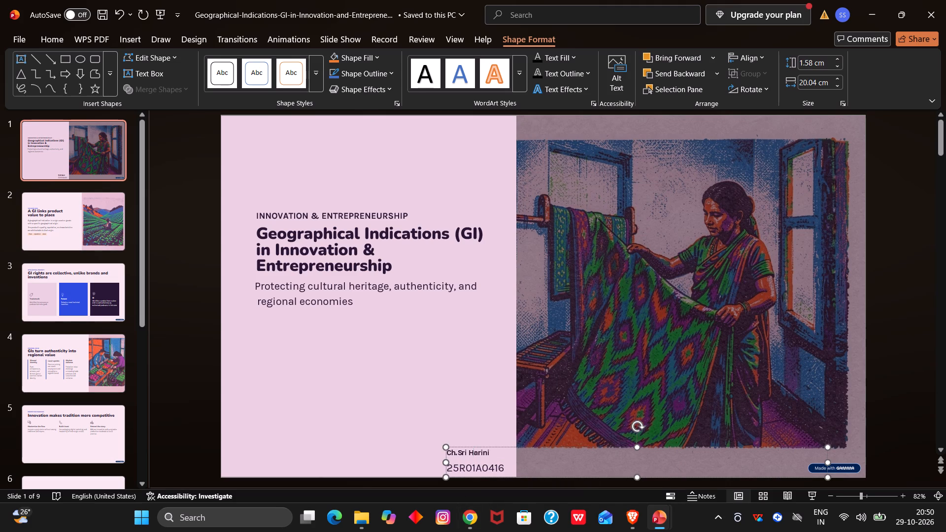
pyautogui.hotkey('ctrl', 'a')
pyautogui.click(515, 450)
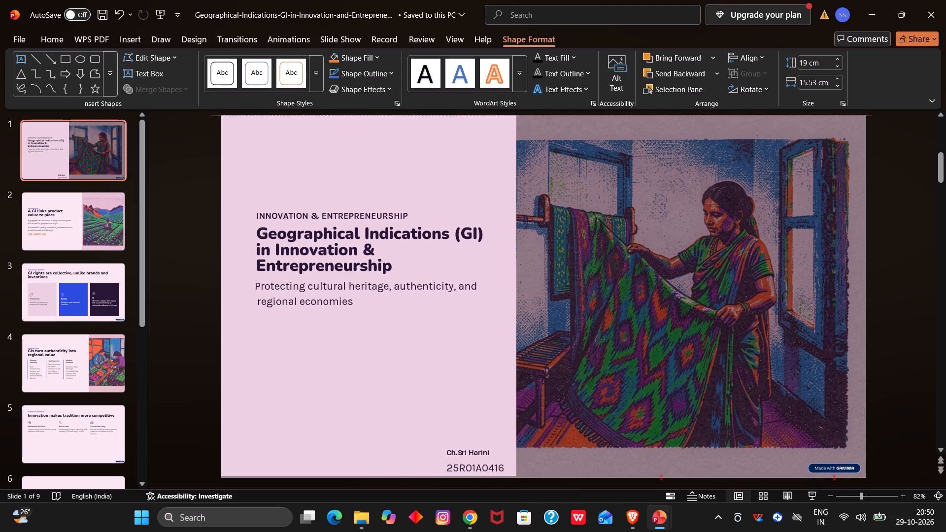
pyautogui.doubleClick(486, 455)
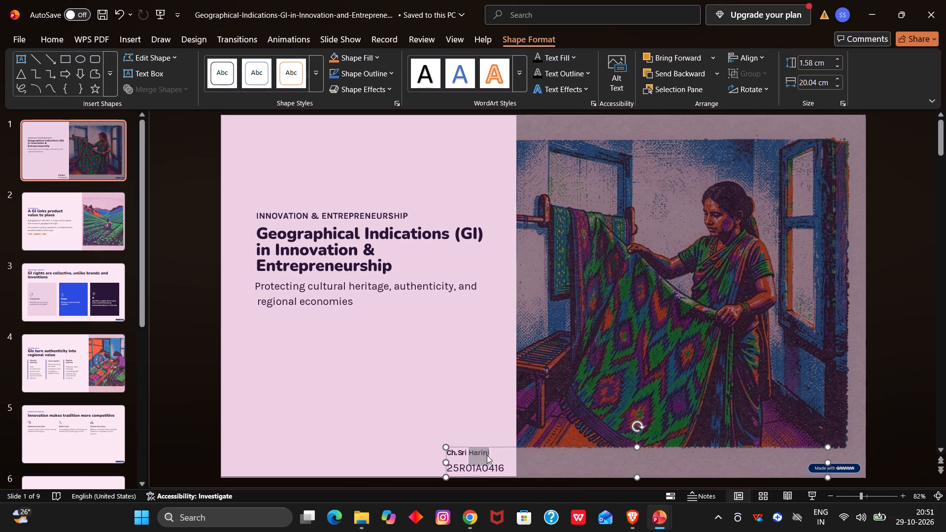
pyautogui.hotkey('ctrl', 'a')
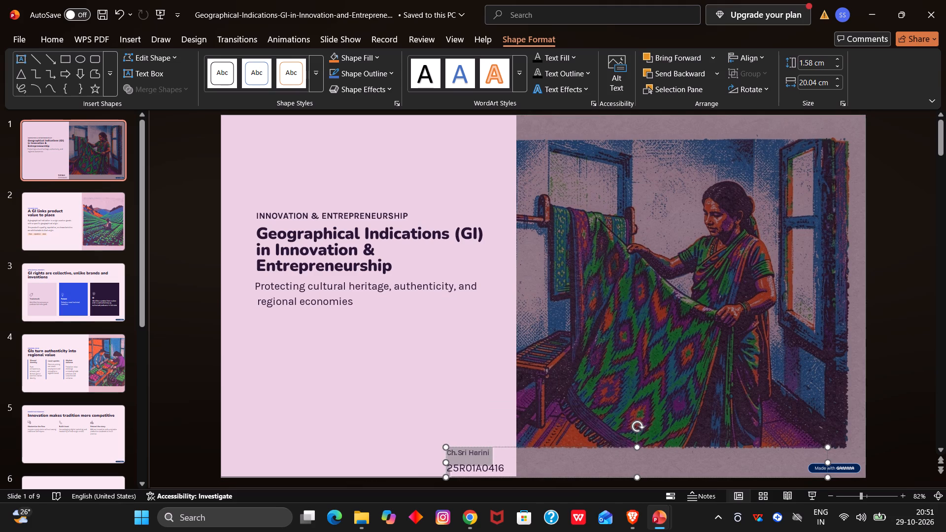
pyautogui.click(609, 450)
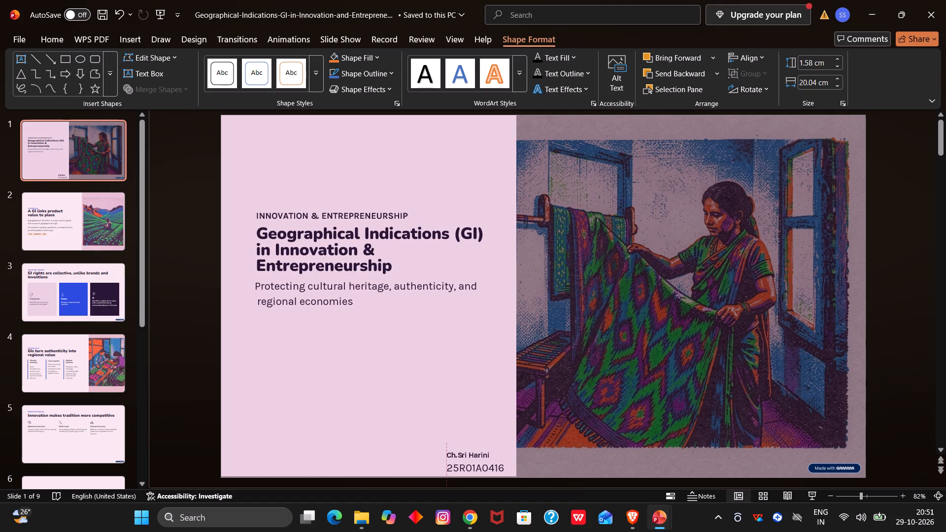
pyautogui.click(487, 419)
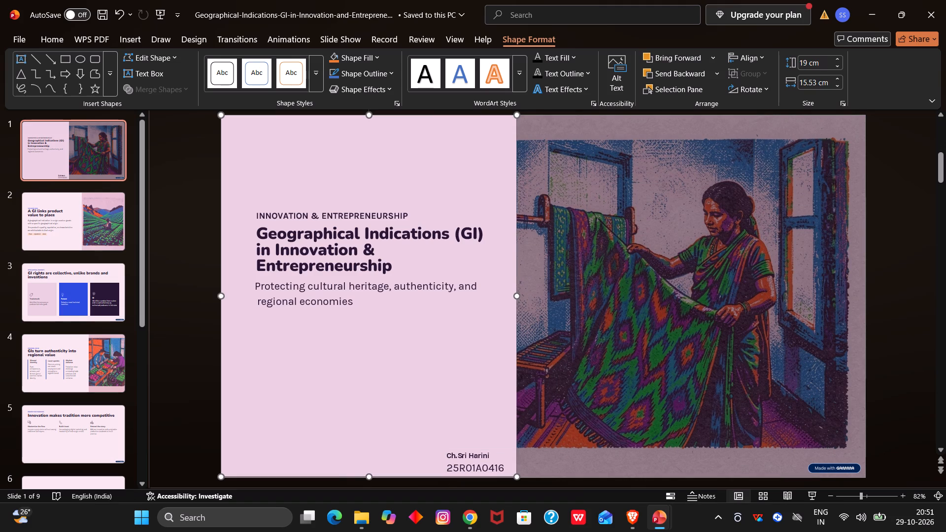
# Set the roll number's font size to 12.
pyautogui.moveTo(504, 465); pyautogui.dragTo(481, 468)
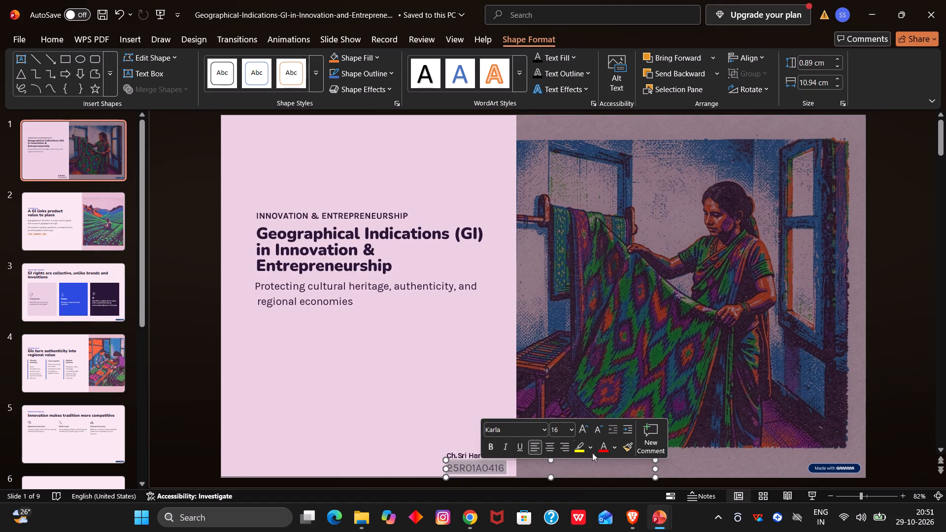
pyautogui.click(574, 431)
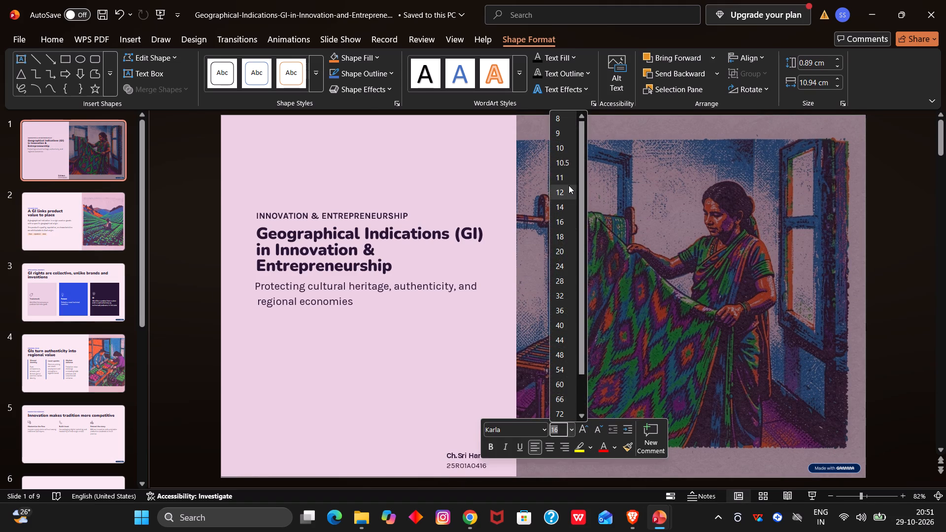
pyautogui.click(569, 185)
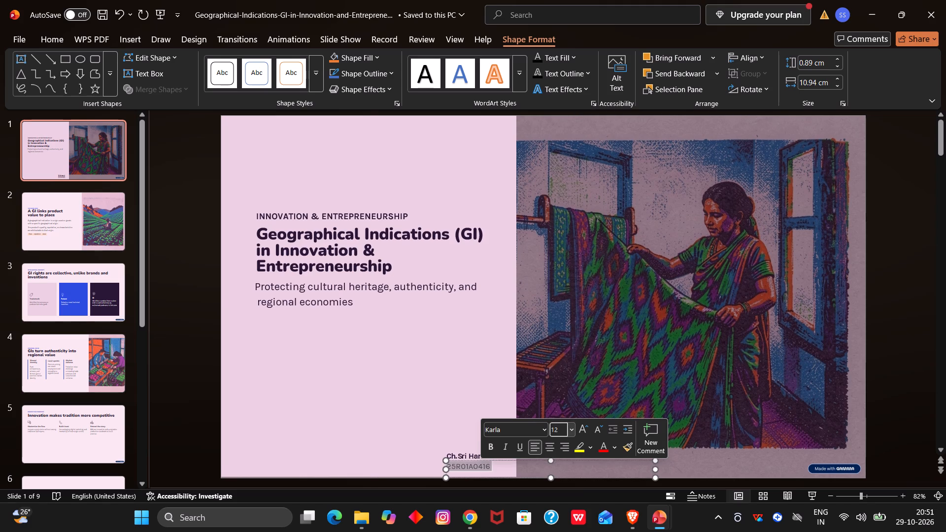
pyautogui.click(464, 343)
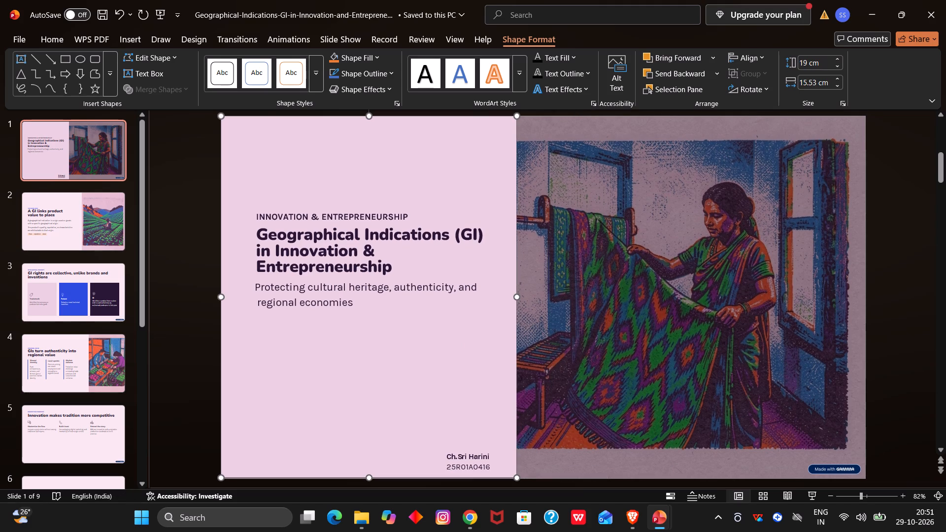
# Lock the pink panel shape on the title slide.
pyautogui.click(430, 392)
pyautogui.rightClick(430, 392)
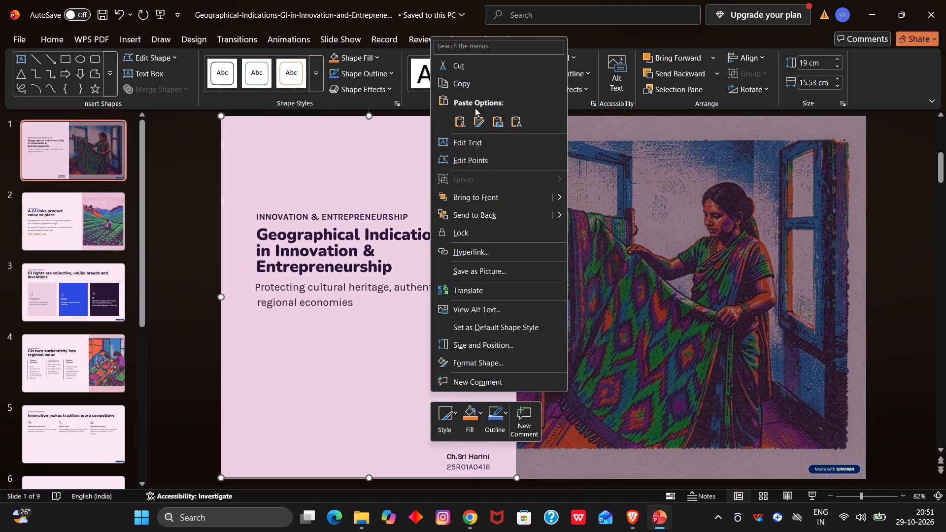
pyautogui.click(467, 236)
pyautogui.click(426, 364)
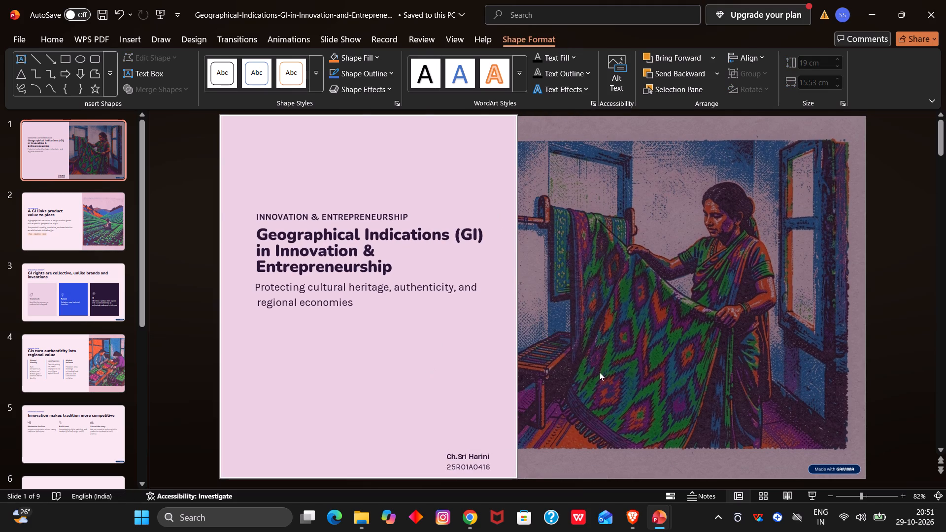
pyautogui.click(641, 383)
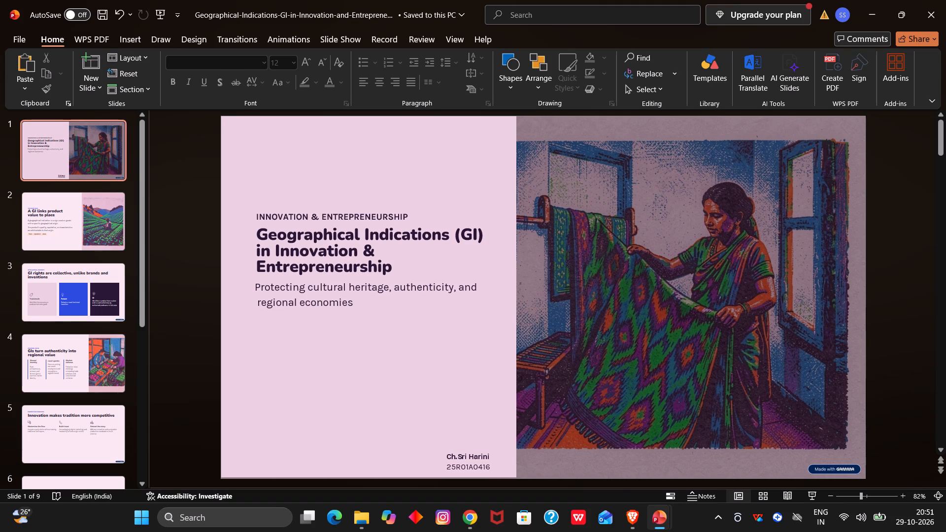
# Capture a thin strip of plain mauve background beside the "Made with GAMMA" badge and paste it onto the title slide.
pyautogui.press('Print')
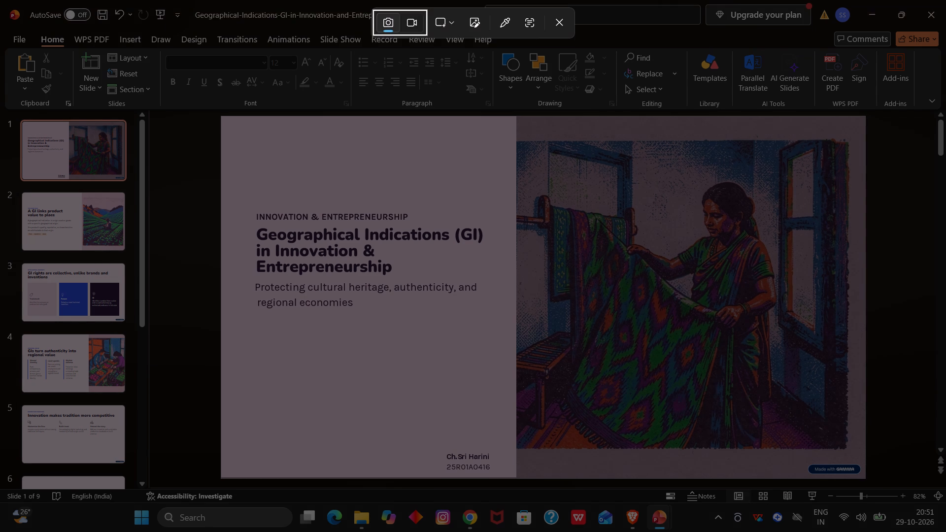
pyautogui.moveTo(685, 463); pyautogui.dragTo(777, 474)
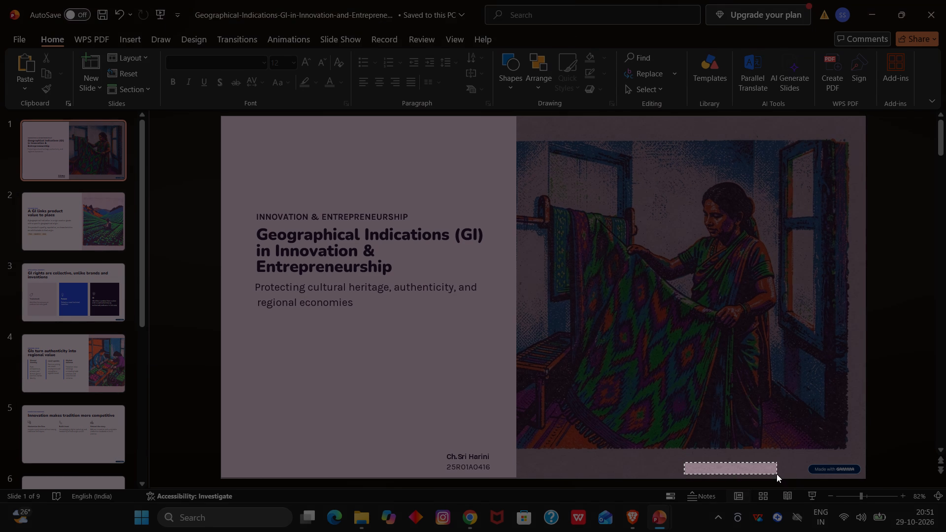
pyautogui.moveTo(777, 474); pyautogui.dragTo(772, 474)
pyautogui.hotkey('ctrl', 'v')
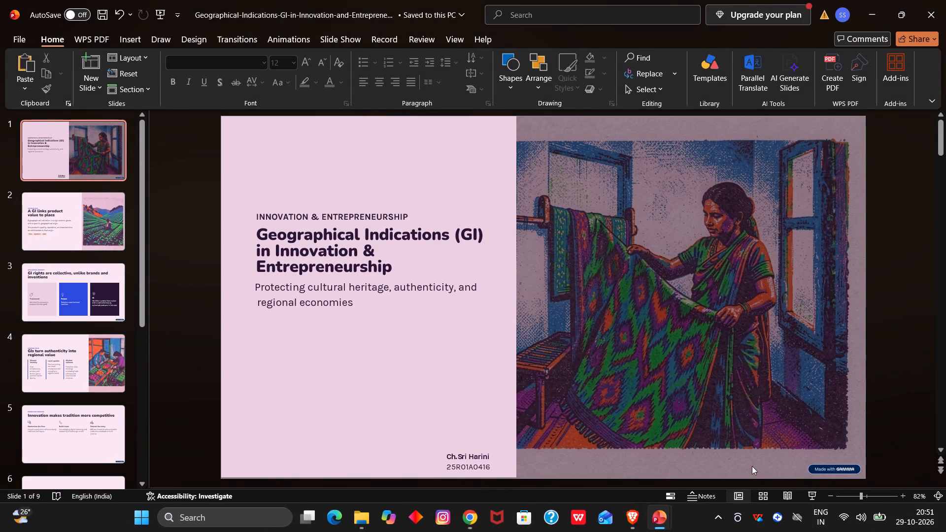
# Place the pasted background strip over the "Made with GAMMA" badge and stretch it to 0.8 cm high, covering the badge completely.
pyautogui.moveTo(551, 294); pyautogui.dragTo(817, 442)
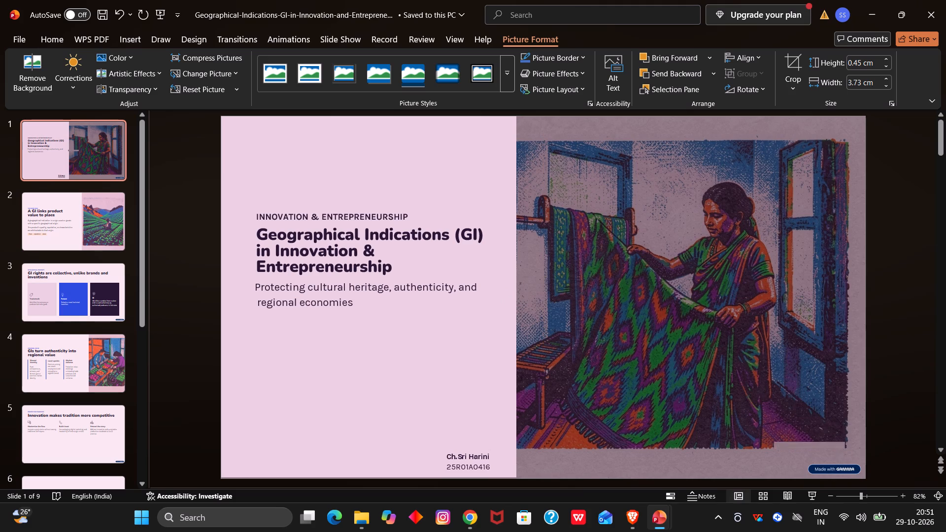
pyautogui.moveTo(817, 442); pyautogui.dragTo(830, 463)
pyautogui.click(922, 412)
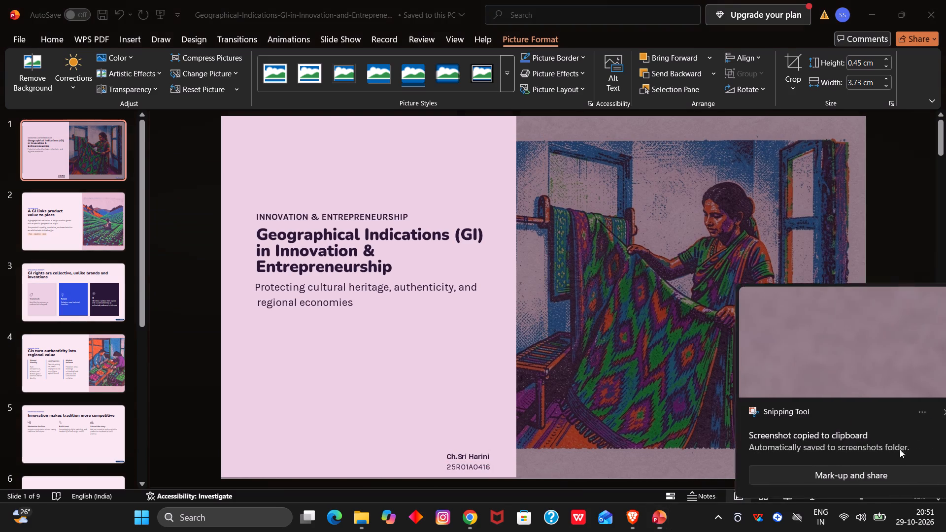
pyautogui.moveTo(823, 472); pyautogui.dragTo(826, 477)
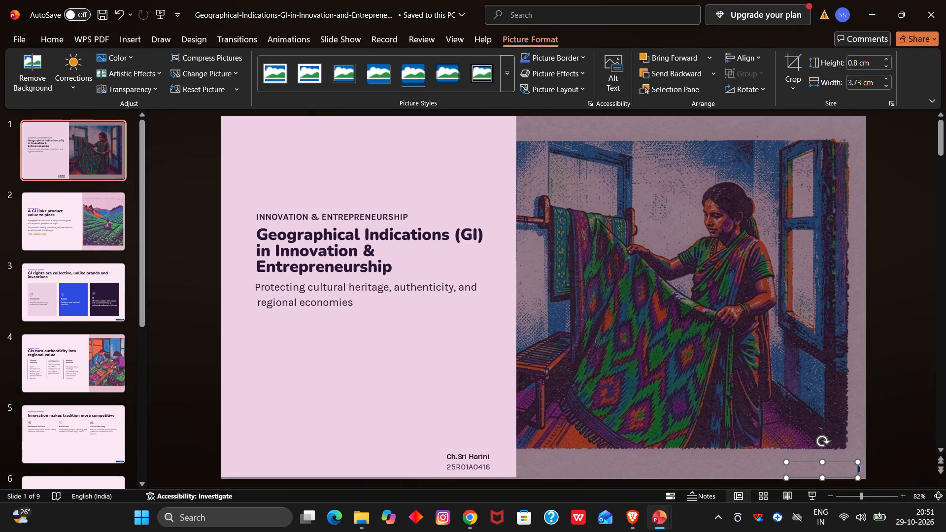
pyautogui.moveTo(829, 473); pyautogui.dragTo(835, 471)
pyautogui.click(736, 461)
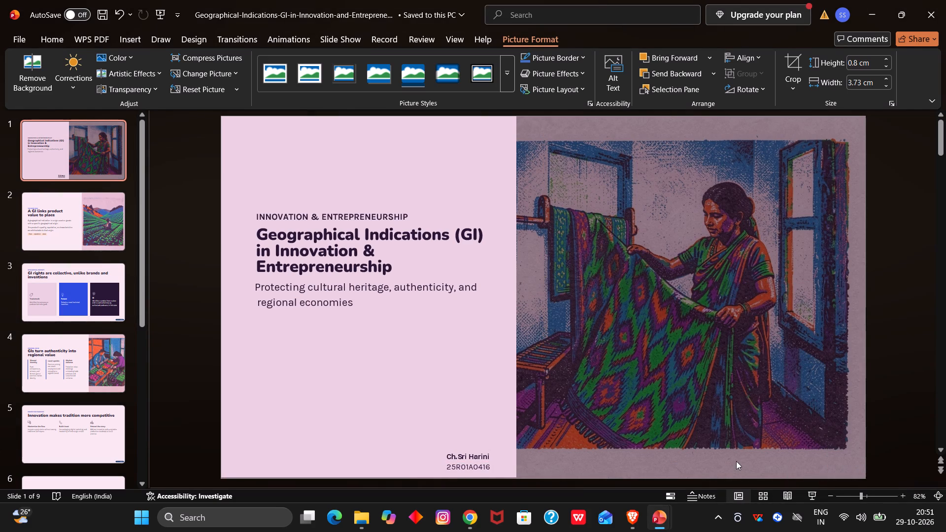
# Lock the background strip picture covering the badge.
pyautogui.rightClick(806, 463)
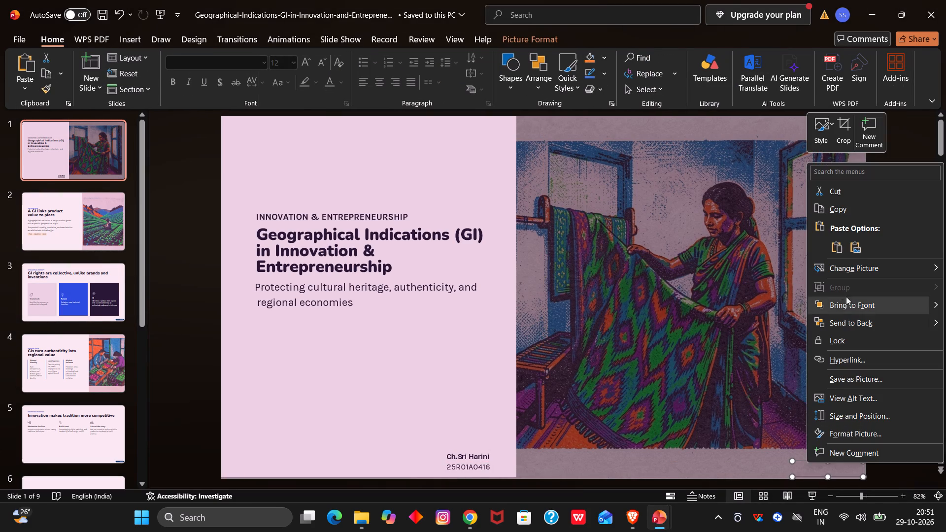
pyautogui.click(846, 339)
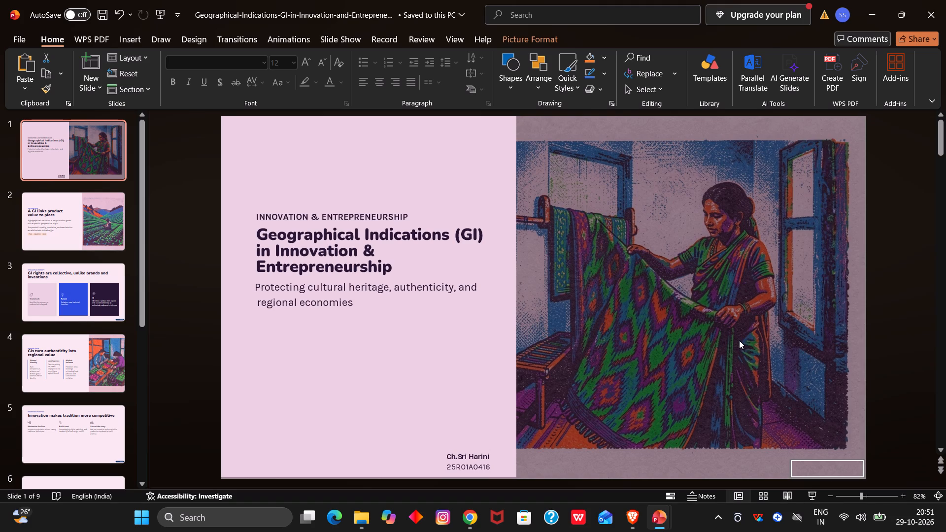
pyautogui.click(715, 459)
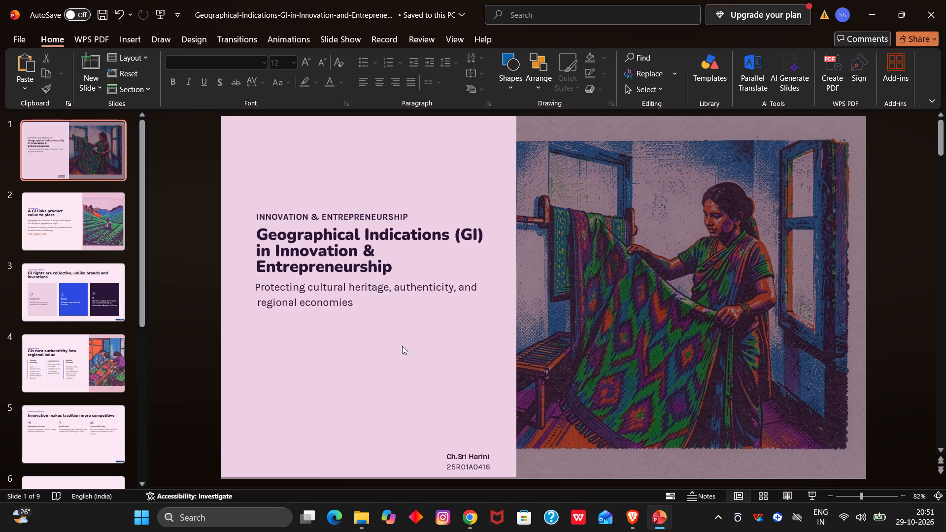
# Capture a thin strip of plain pink background beneath the slide 3 title and paste it onto that slide.
pyautogui.click(96, 214)
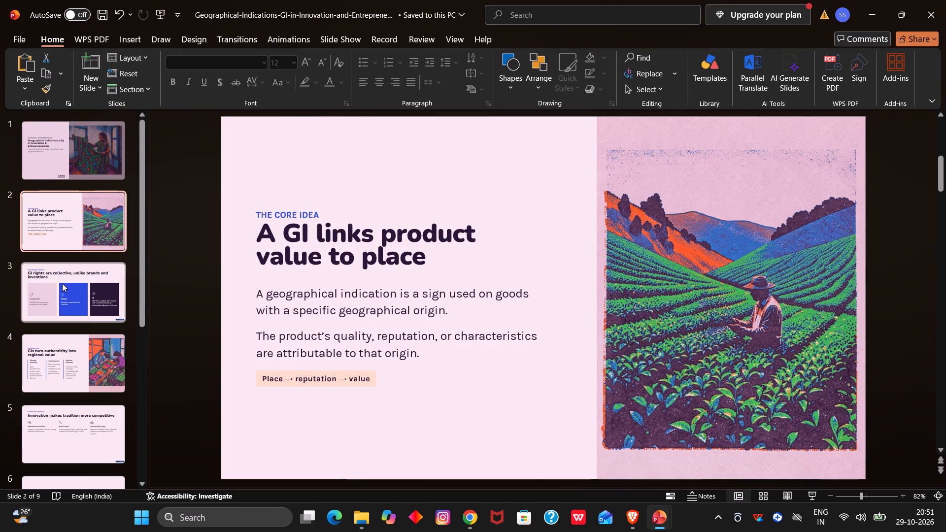
pyautogui.click(60, 284)
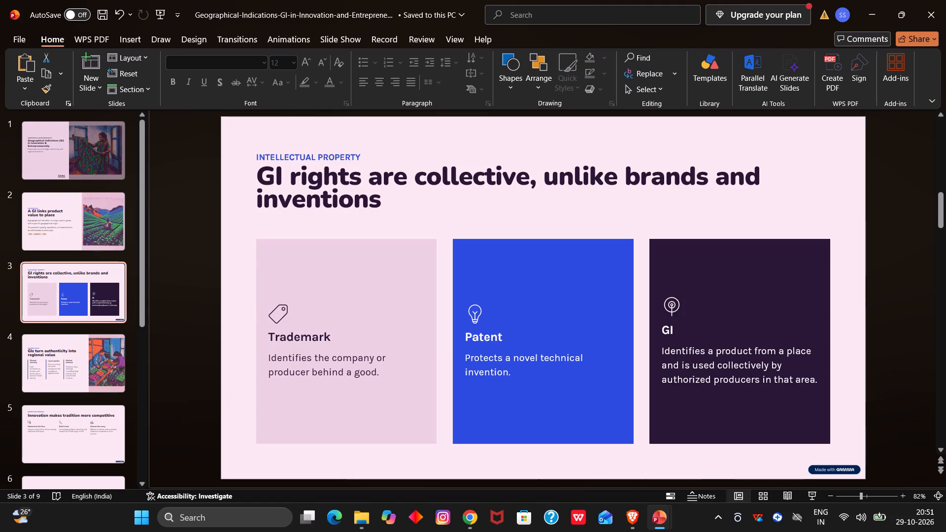
pyautogui.press('Print')
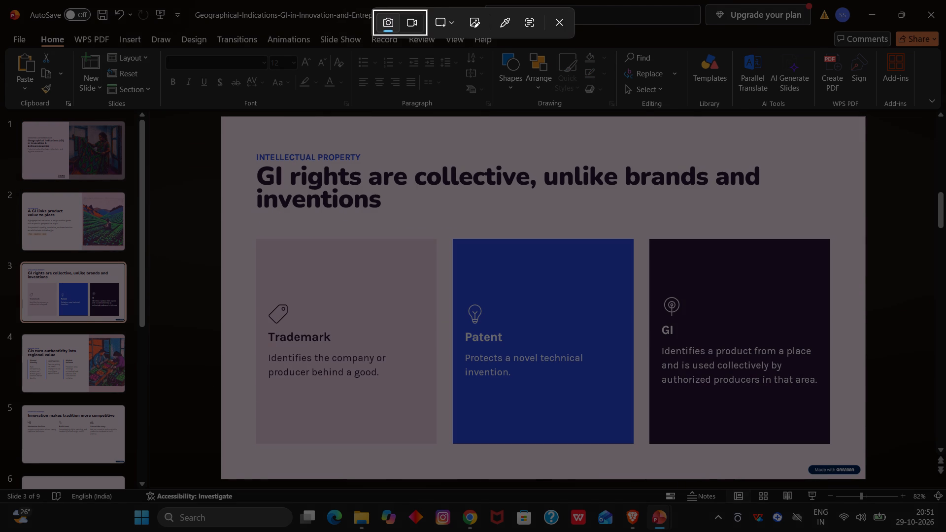
pyautogui.moveTo(501, 206); pyautogui.dragTo(599, 224)
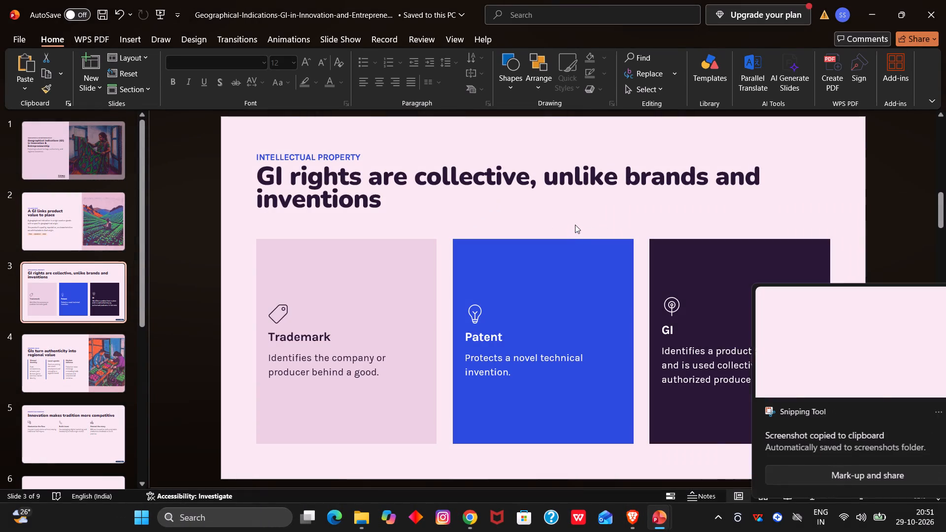
pyautogui.hotkey('ctrl', 'v')
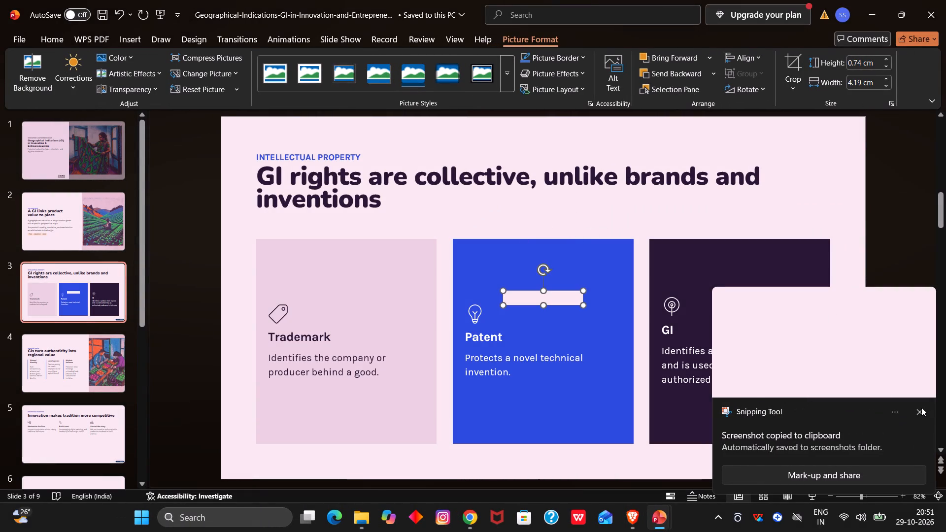
pyautogui.click(919, 408)
# Place the pasted strip over the "Made with GAMMA" badge on slide 3, covering it completely, and lock it.
pyautogui.moveTo(565, 294); pyautogui.dragTo(754, 431)
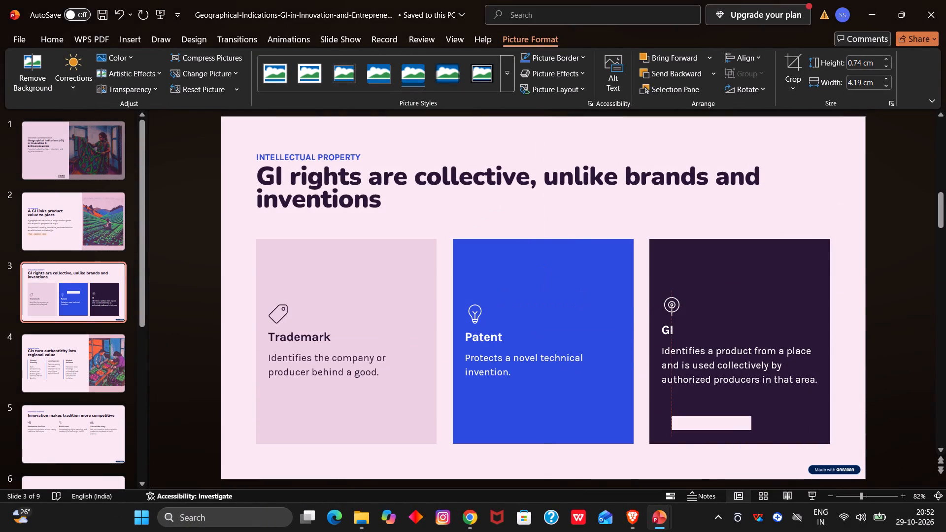
pyautogui.moveTo(754, 431); pyautogui.dragTo(856, 462)
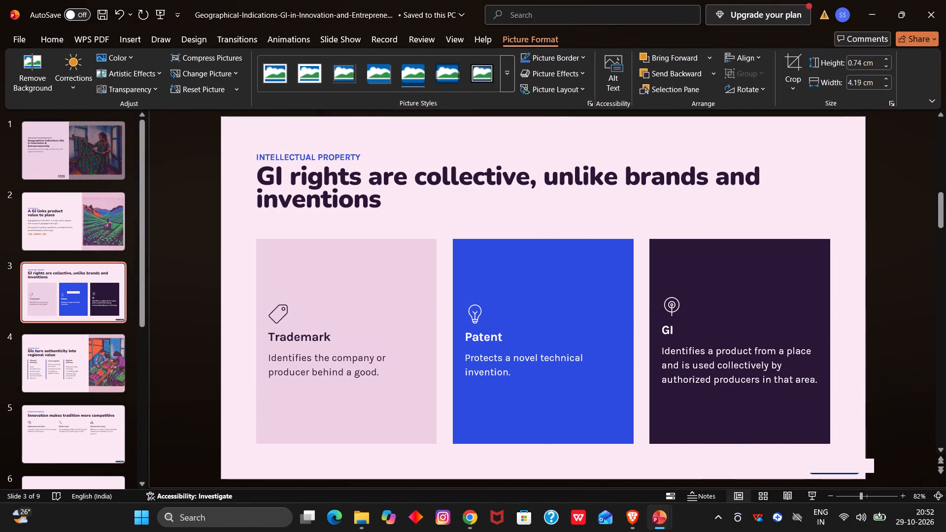
pyautogui.moveTo(856, 462); pyautogui.dragTo(845, 470)
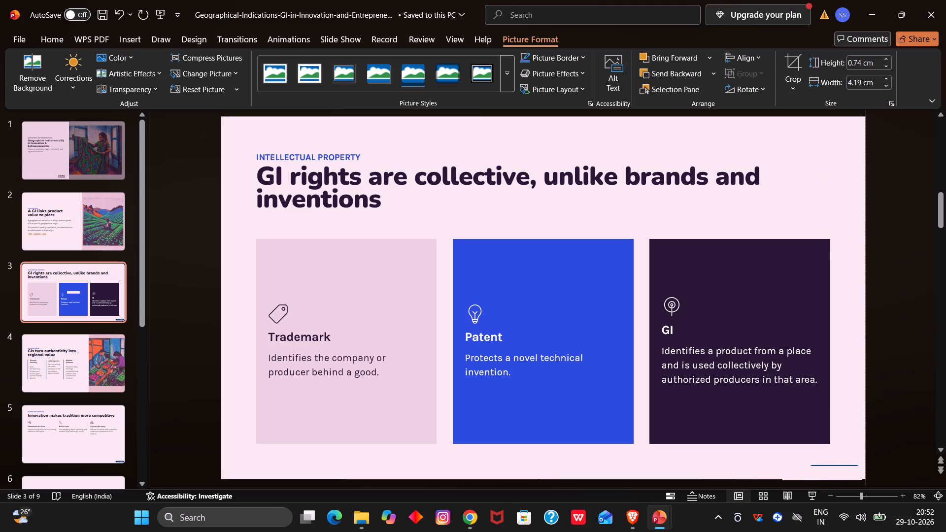
pyautogui.moveTo(845, 470); pyautogui.dragTo(846, 467)
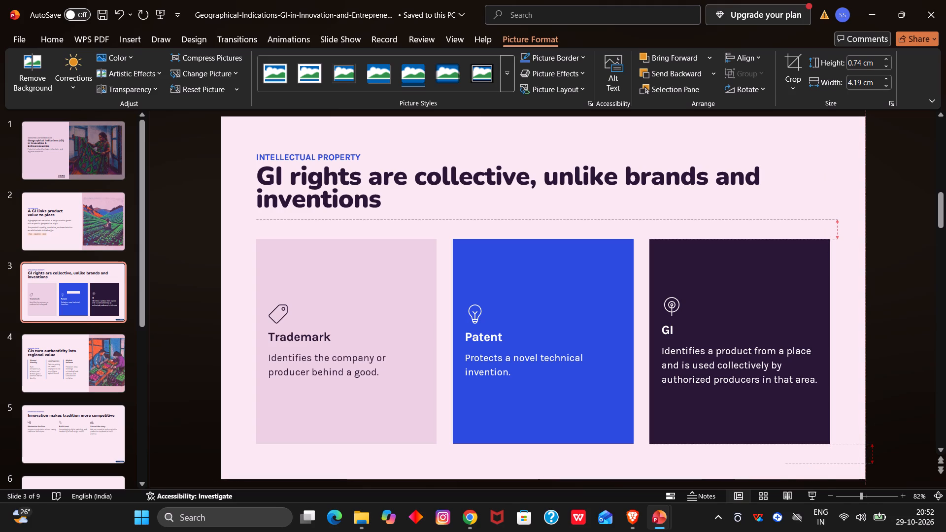
pyautogui.rightClick(846, 469)
pyautogui.click(768, 351)
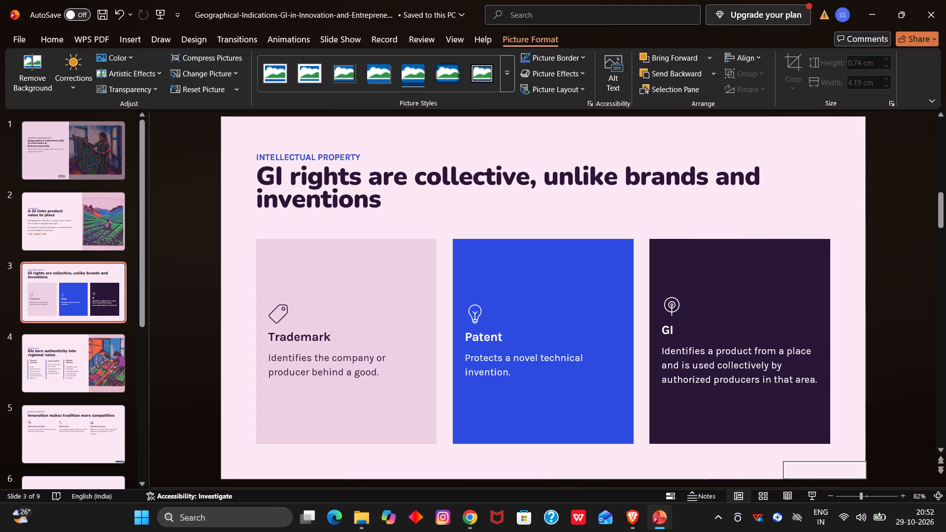
pyautogui.click(725, 452)
# Paste the same background strip onto slide 5, place it over the "Made with GAMMA" badge, and lock it.
pyautogui.press('Down')
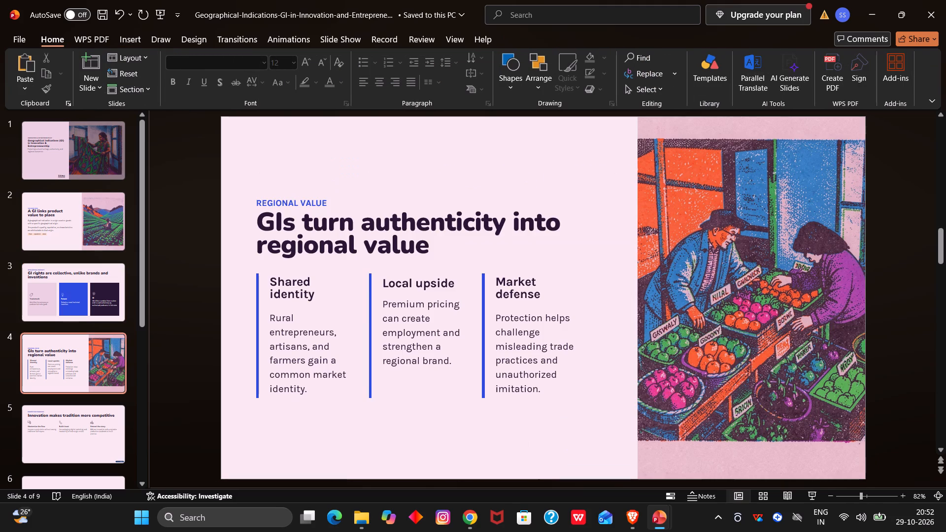
pyautogui.press('Down')
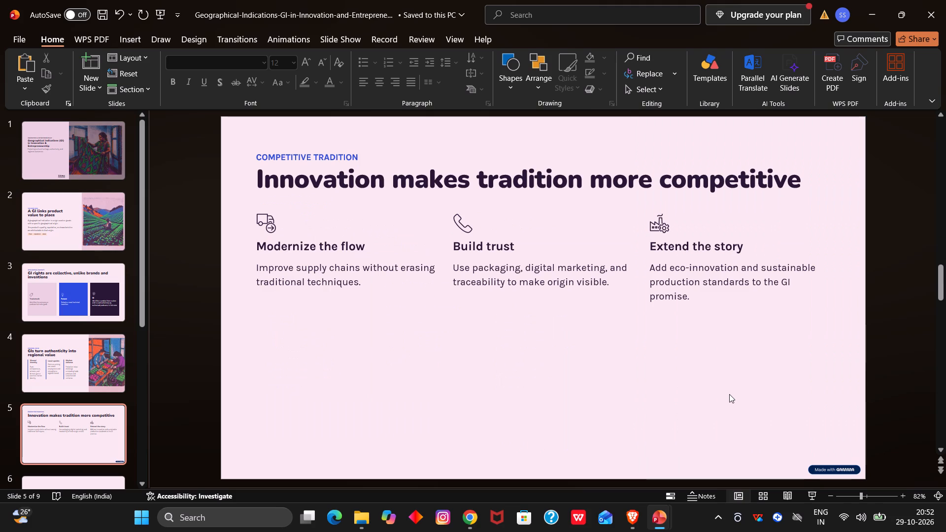
pyautogui.hotkey('ctrl', 'v')
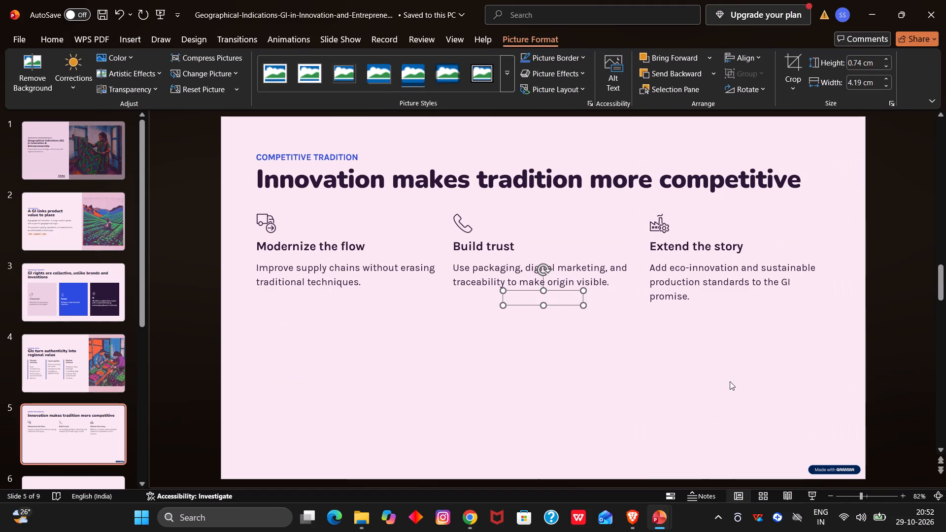
pyautogui.moveTo(552, 296); pyautogui.dragTo(793, 466)
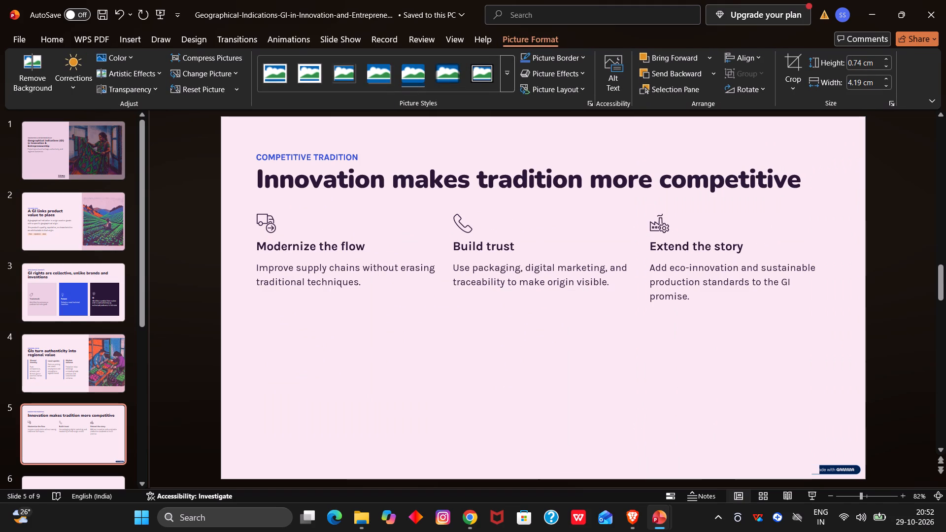
pyautogui.moveTo(793, 466); pyautogui.dragTo(315, 511)
pyautogui.moveTo(315, 511); pyautogui.dragTo(829, 465)
pyautogui.rightClick(829, 465)
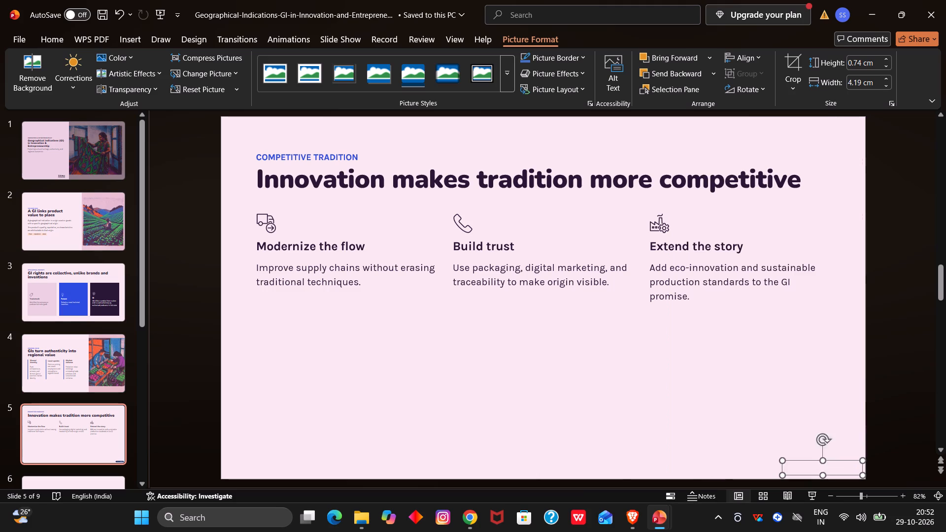
pyautogui.click(752, 347)
pyautogui.click(677, 360)
# Move the "Build trust" phone icon, heading and description beneath the "Modernize the flow" block on slide 5.
pyautogui.click(662, 220)
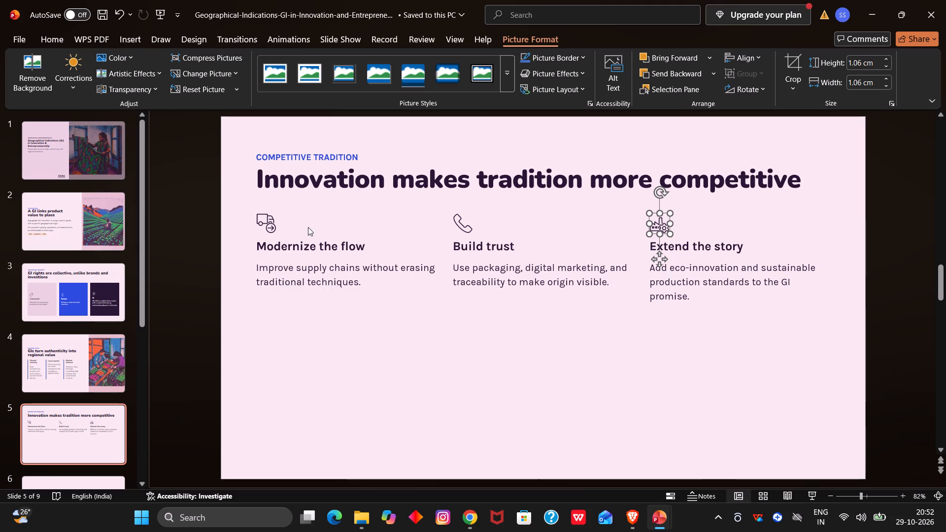
pyautogui.click(467, 225)
pyautogui.moveTo(467, 225); pyautogui.dragTo(439, 315)
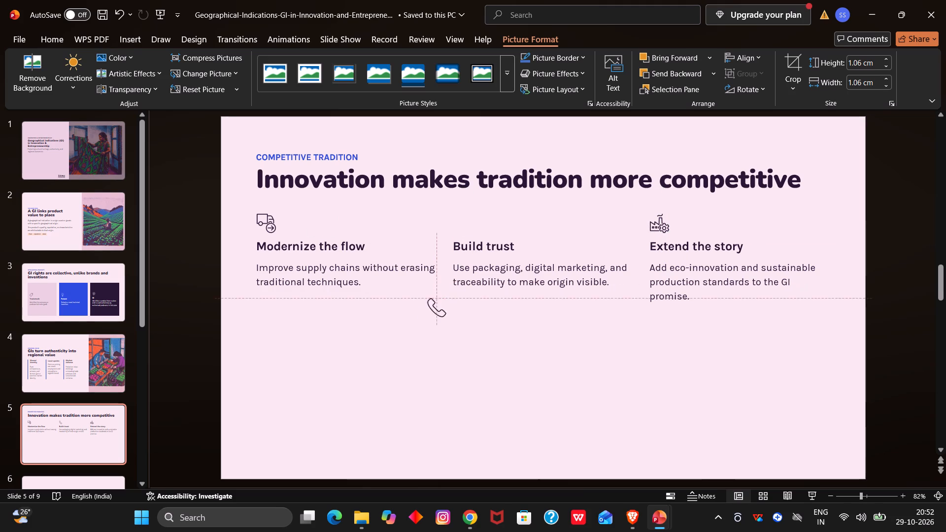
pyautogui.moveTo(439, 315); pyautogui.dragTo(272, 319)
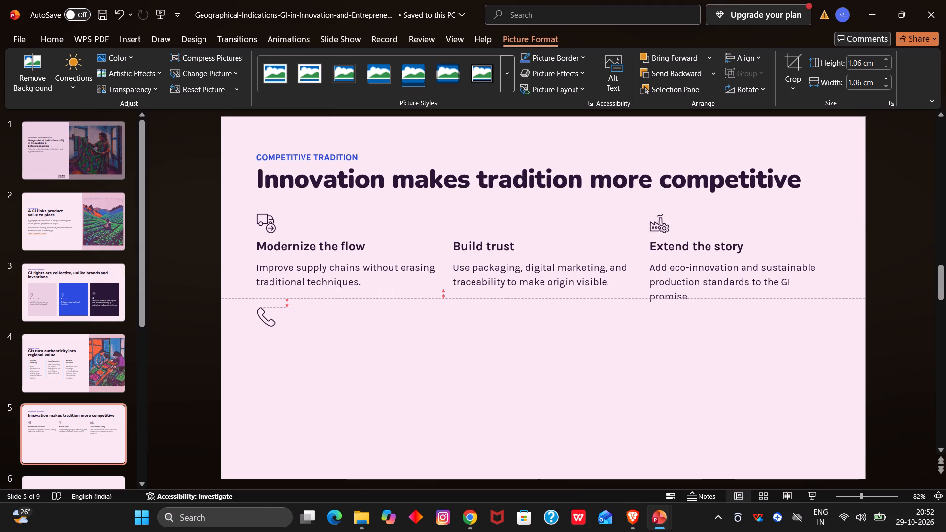
pyautogui.moveTo(272, 319); pyautogui.dragTo(270, 319)
pyautogui.click(473, 249)
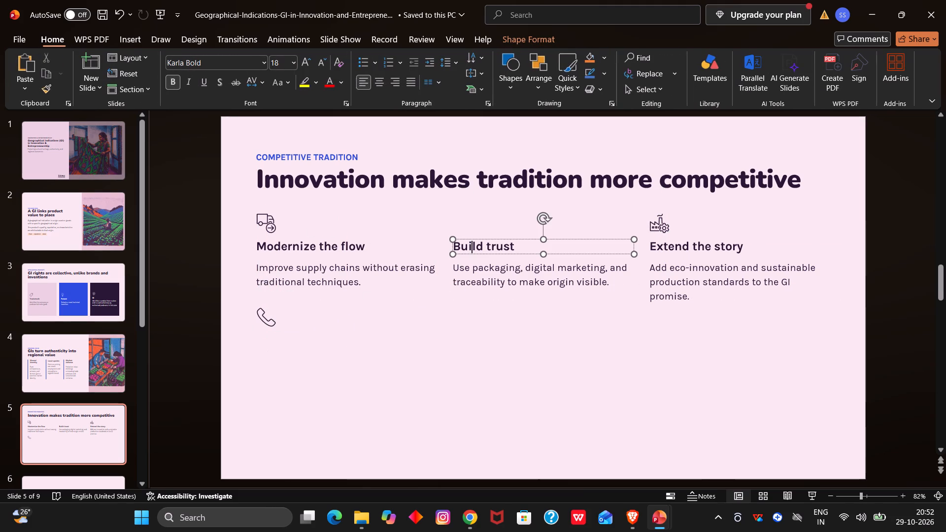
pyautogui.moveTo(547, 238); pyautogui.dragTo(350, 335)
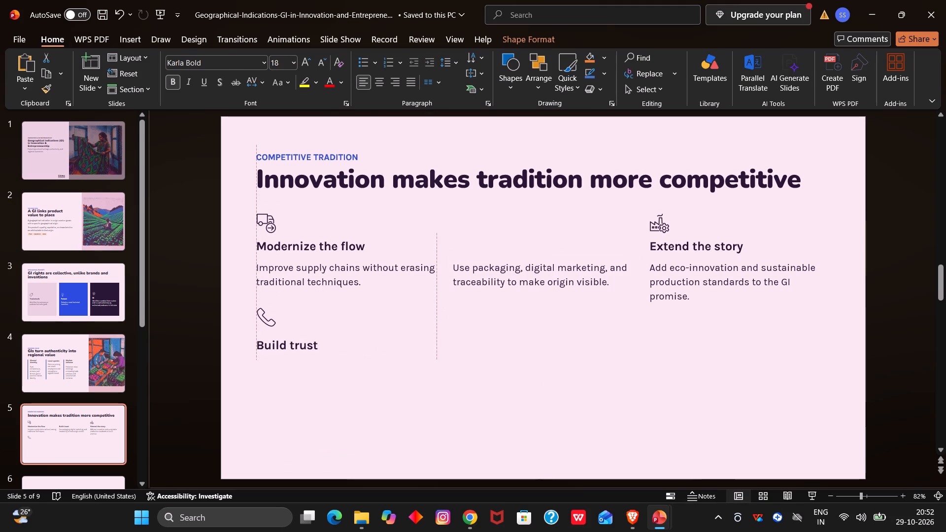
pyautogui.moveTo(350, 335); pyautogui.dragTo(344, 330)
pyautogui.click(514, 261)
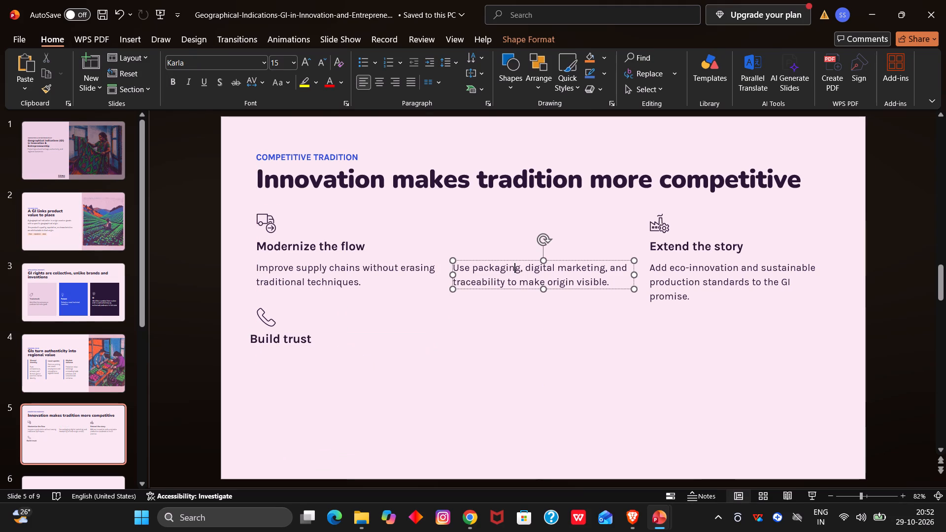
pyautogui.moveTo(533, 258); pyautogui.dragTo(343, 379)
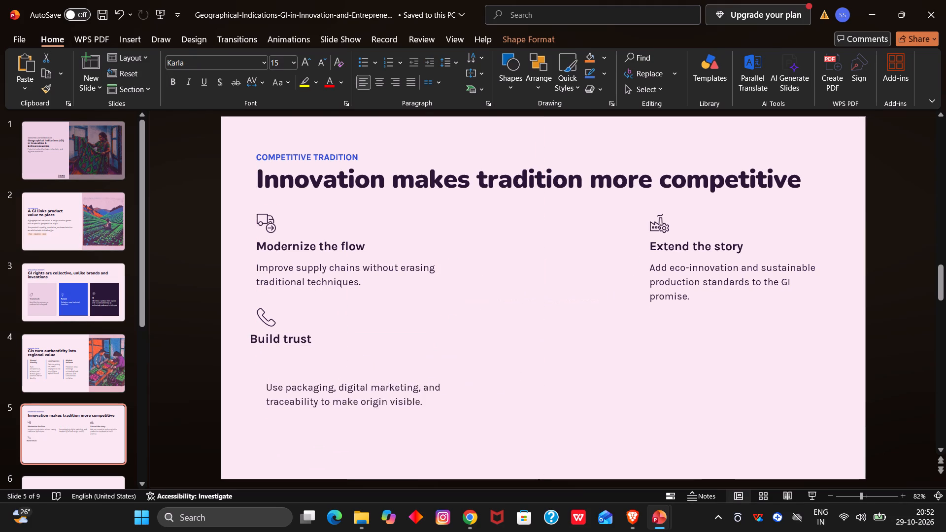
pyautogui.moveTo(343, 379); pyautogui.dragTo(331, 346)
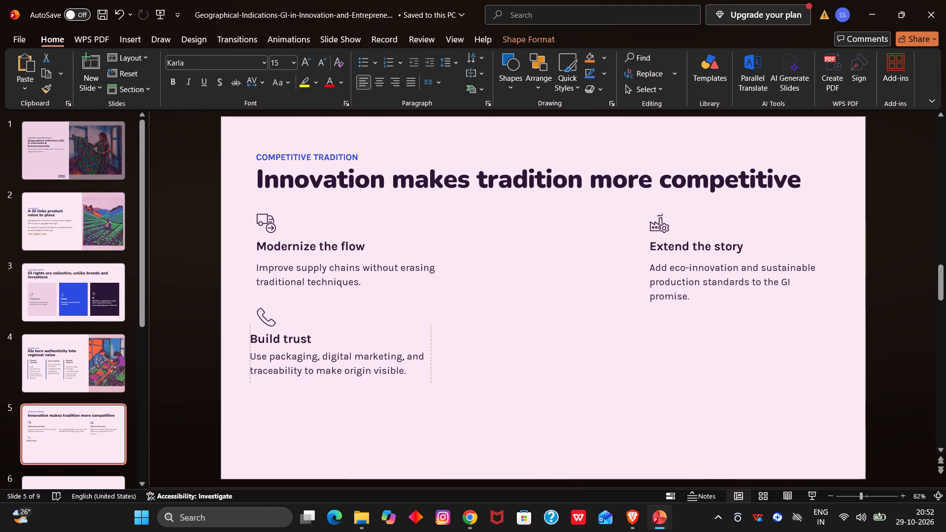
pyautogui.moveTo(331, 346); pyautogui.dragTo(333, 348)
pyautogui.click(503, 323)
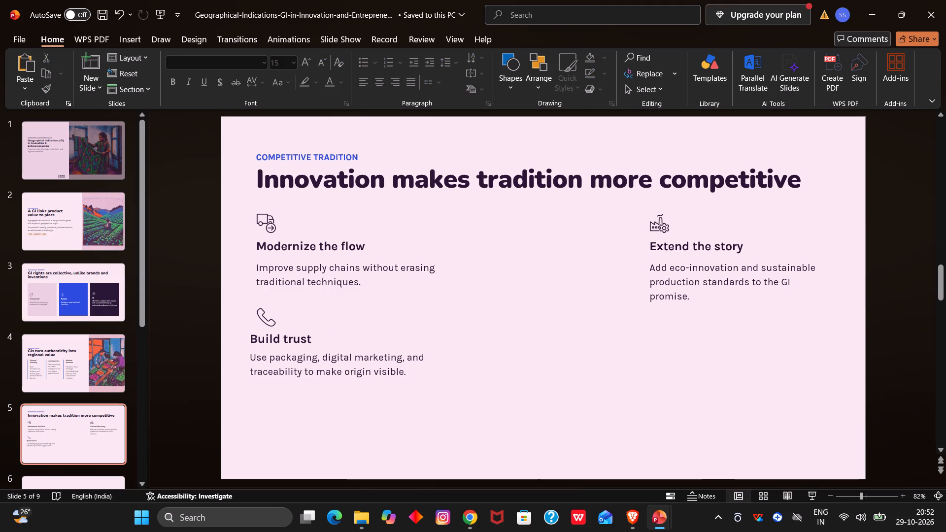
# Shift the "Extend the story" factory icon, heading and description inward and slightly down, stacking them together.
pyautogui.moveTo(663, 229); pyautogui.dragTo(571, 273)
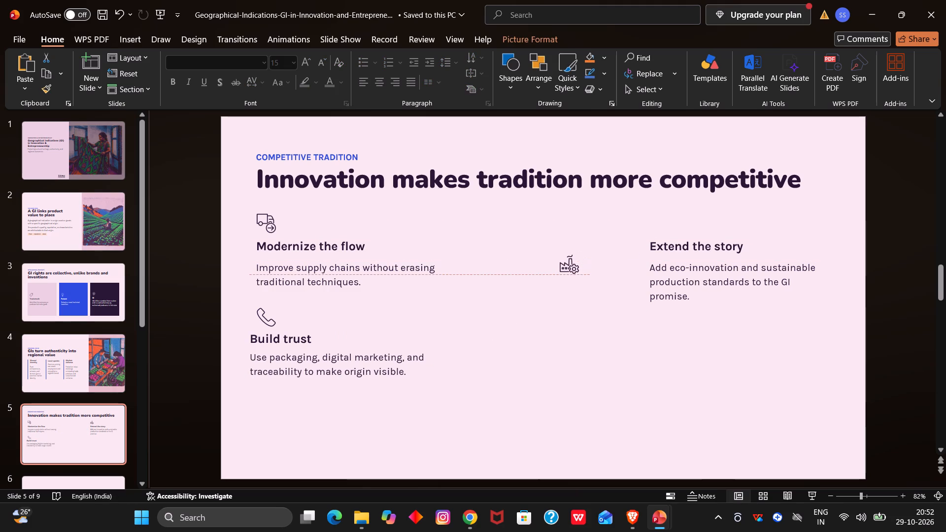
pyautogui.moveTo(571, 273); pyautogui.dragTo(610, 269)
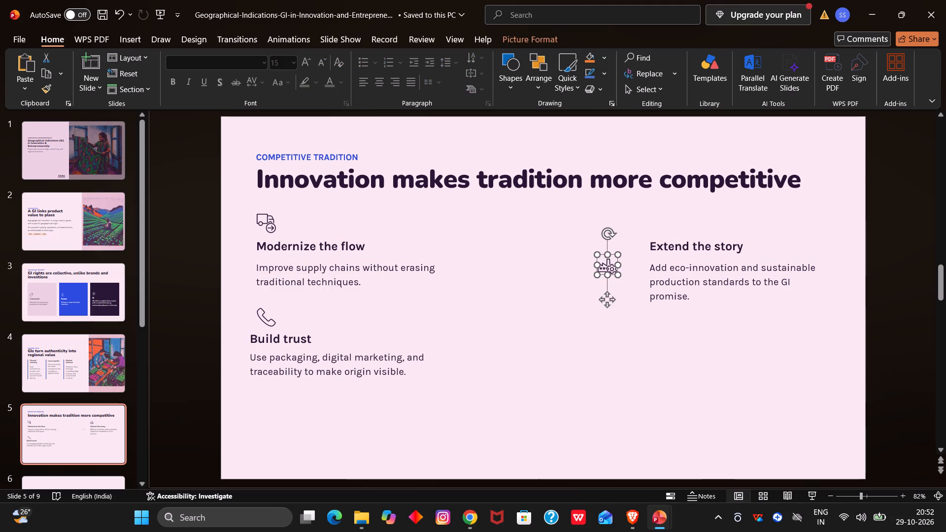
pyautogui.moveTo(652, 253); pyautogui.dragTo(648, 289)
pyautogui.click(706, 220)
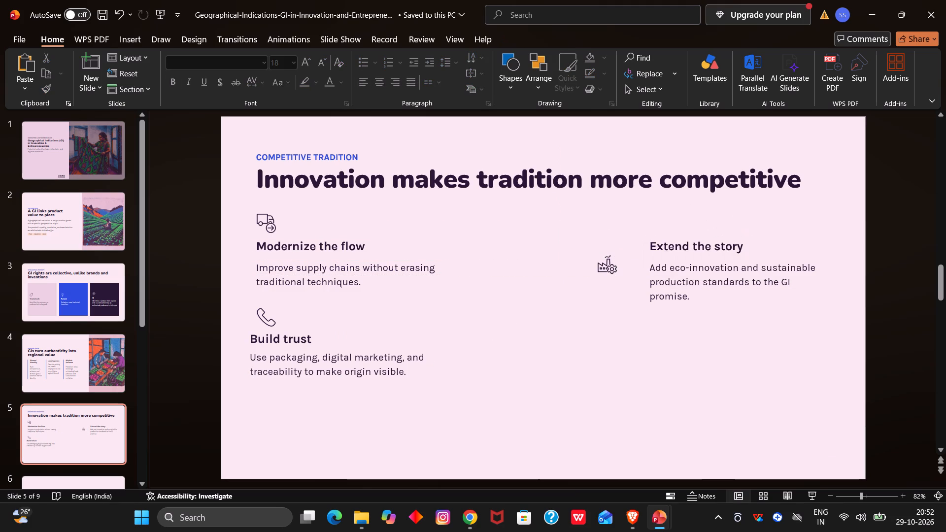
pyautogui.click(733, 242)
pyautogui.moveTo(731, 238); pyautogui.dragTo(662, 289)
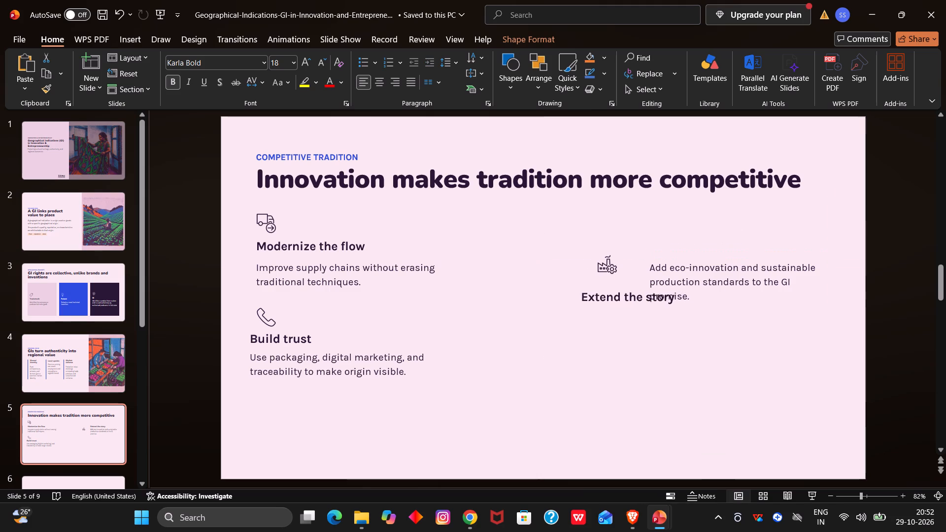
pyautogui.moveTo(662, 289); pyautogui.dragTo(667, 272)
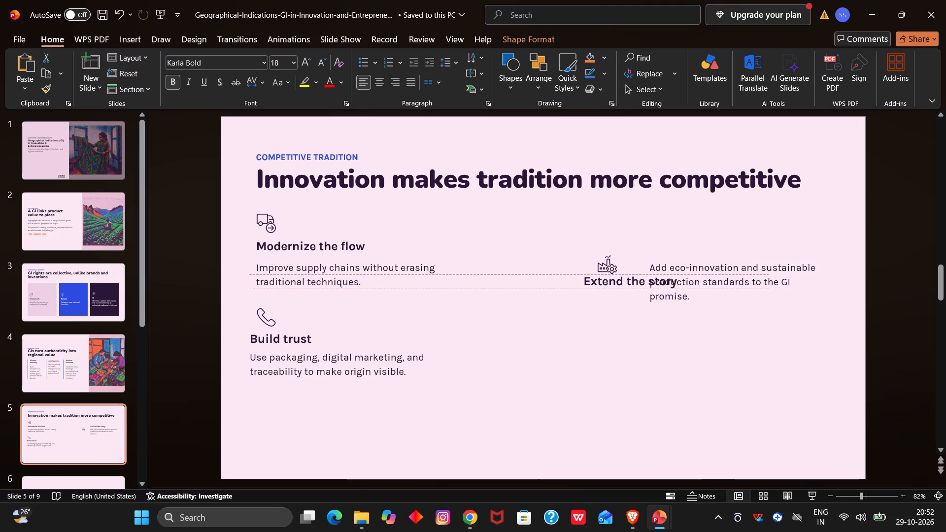
pyautogui.moveTo(667, 272); pyautogui.dragTo(672, 277)
pyautogui.click(745, 265)
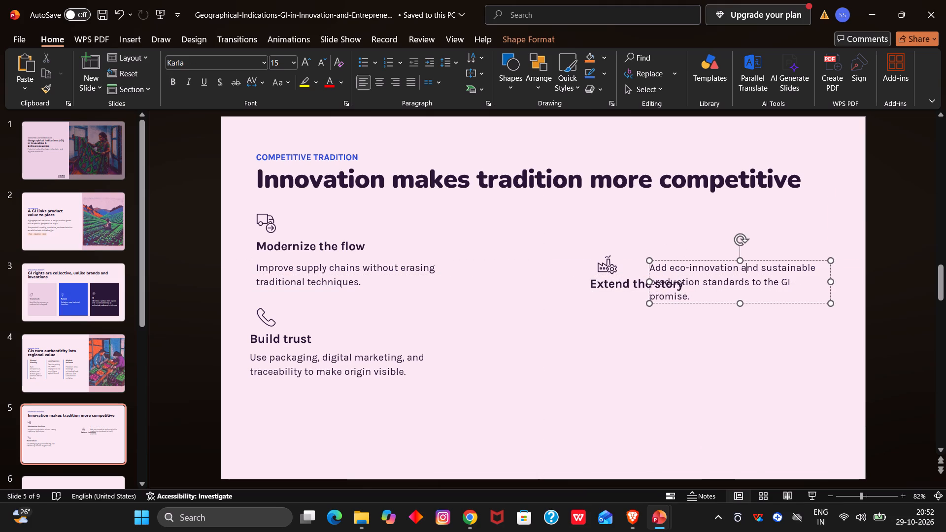
pyautogui.moveTo(731, 263); pyautogui.dragTo(734, 272)
pyautogui.moveTo(722, 262); pyautogui.dragTo(658, 298)
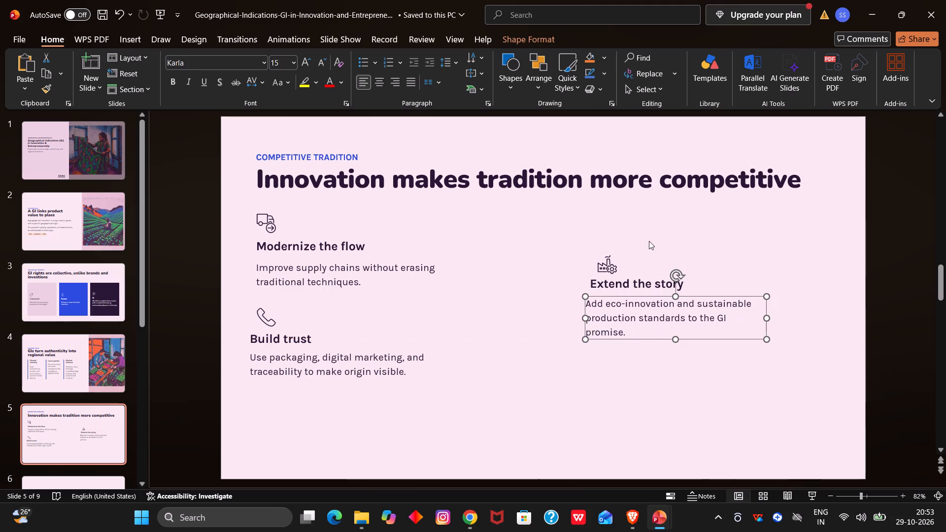
pyautogui.click(649, 236)
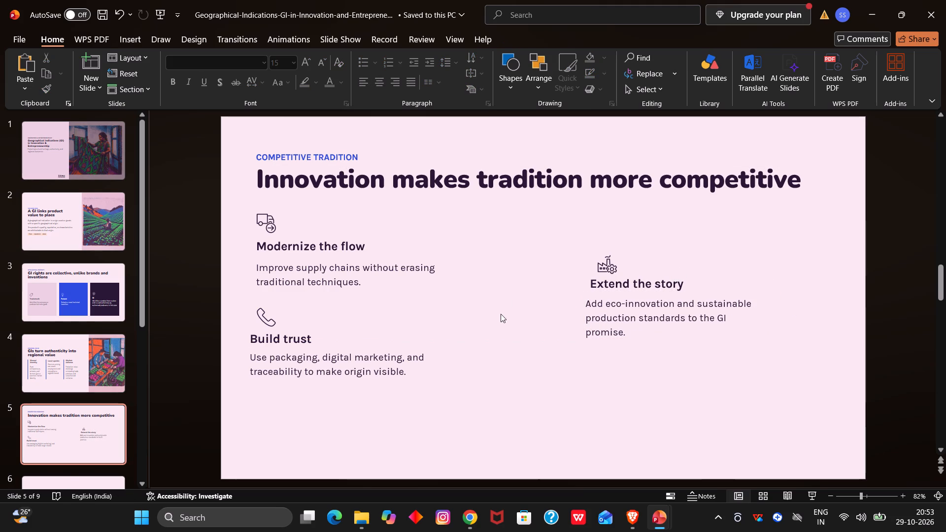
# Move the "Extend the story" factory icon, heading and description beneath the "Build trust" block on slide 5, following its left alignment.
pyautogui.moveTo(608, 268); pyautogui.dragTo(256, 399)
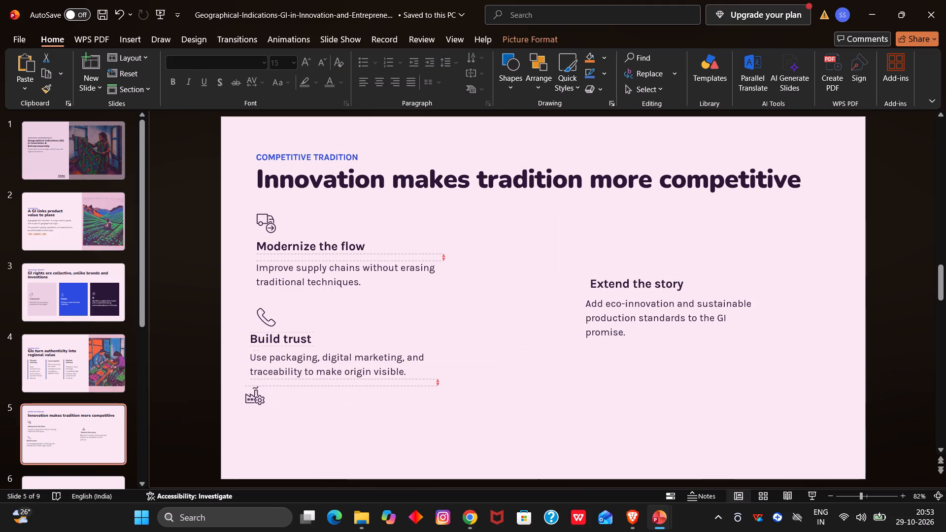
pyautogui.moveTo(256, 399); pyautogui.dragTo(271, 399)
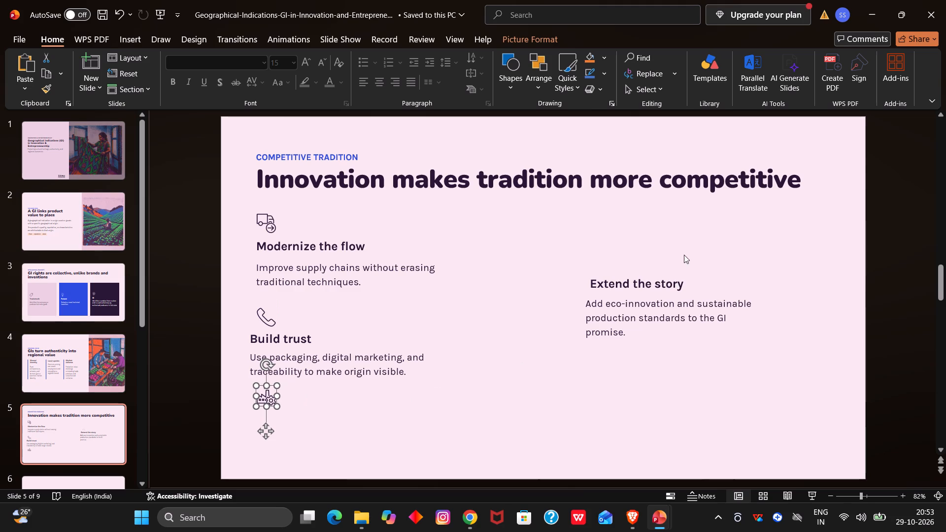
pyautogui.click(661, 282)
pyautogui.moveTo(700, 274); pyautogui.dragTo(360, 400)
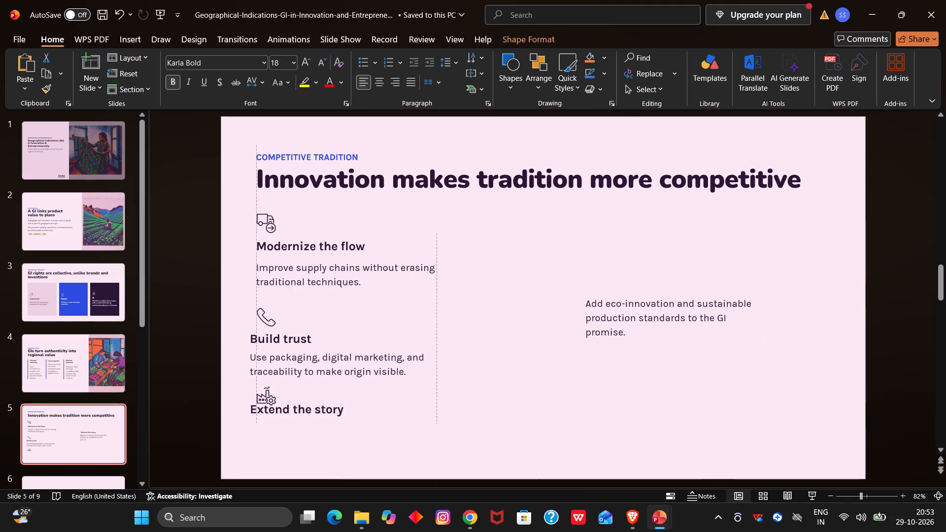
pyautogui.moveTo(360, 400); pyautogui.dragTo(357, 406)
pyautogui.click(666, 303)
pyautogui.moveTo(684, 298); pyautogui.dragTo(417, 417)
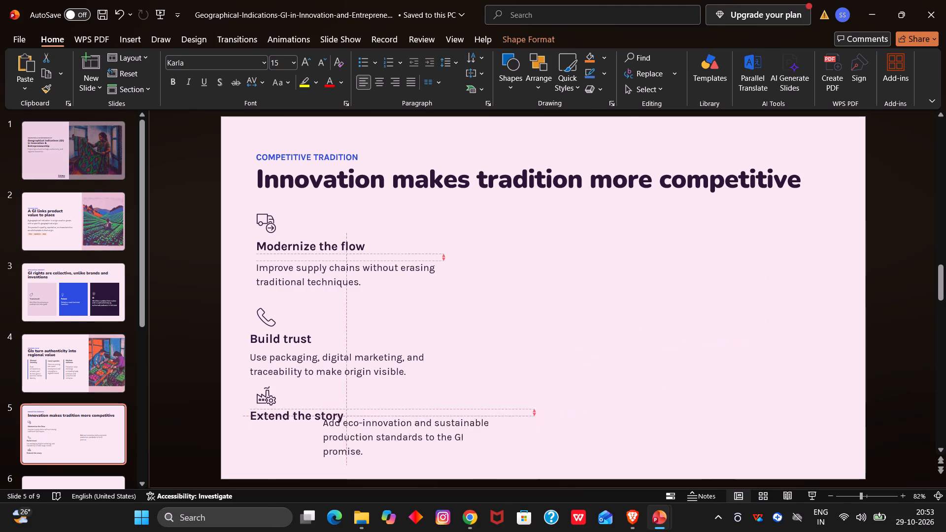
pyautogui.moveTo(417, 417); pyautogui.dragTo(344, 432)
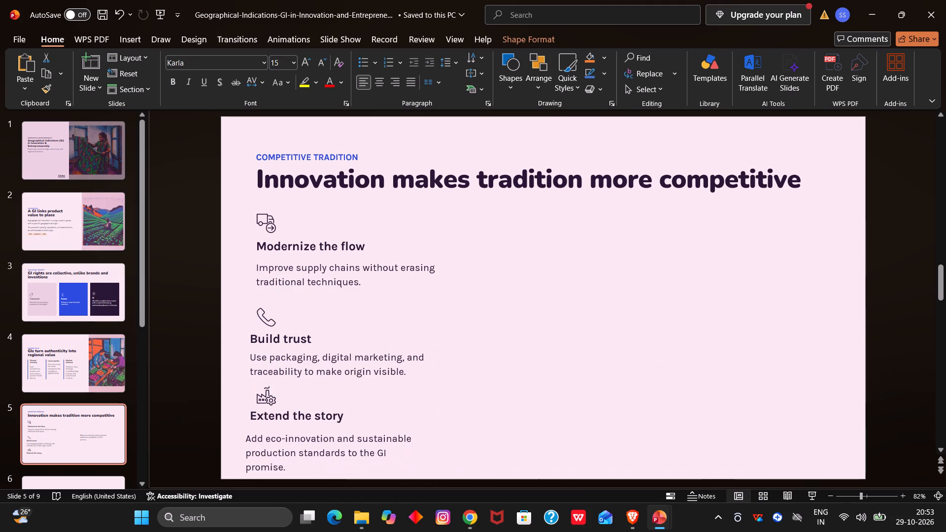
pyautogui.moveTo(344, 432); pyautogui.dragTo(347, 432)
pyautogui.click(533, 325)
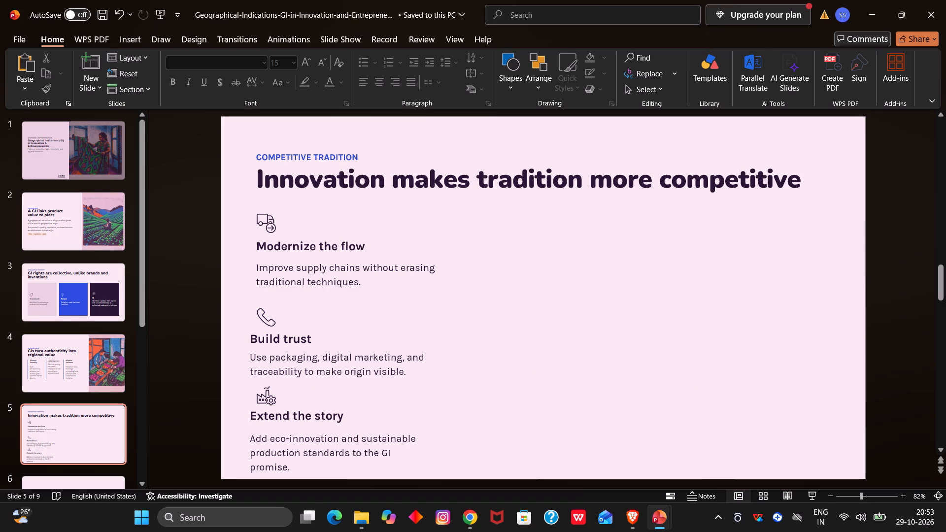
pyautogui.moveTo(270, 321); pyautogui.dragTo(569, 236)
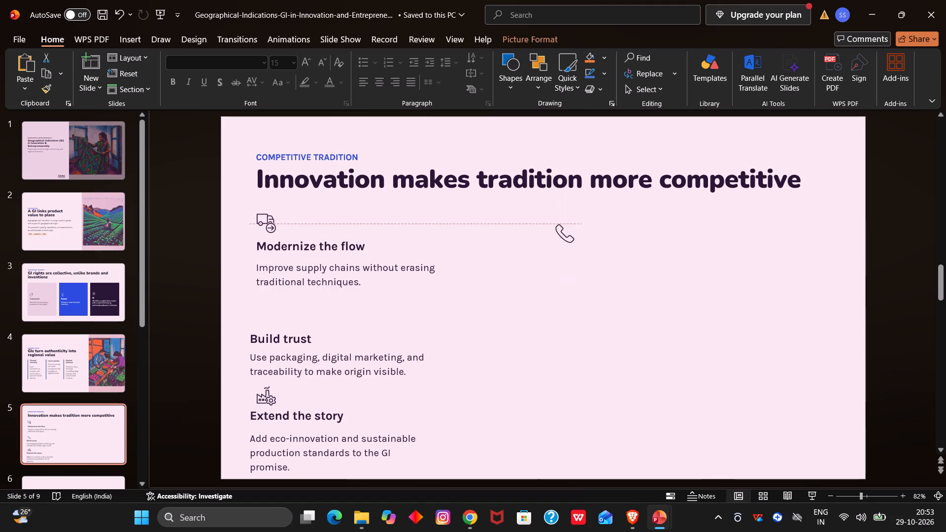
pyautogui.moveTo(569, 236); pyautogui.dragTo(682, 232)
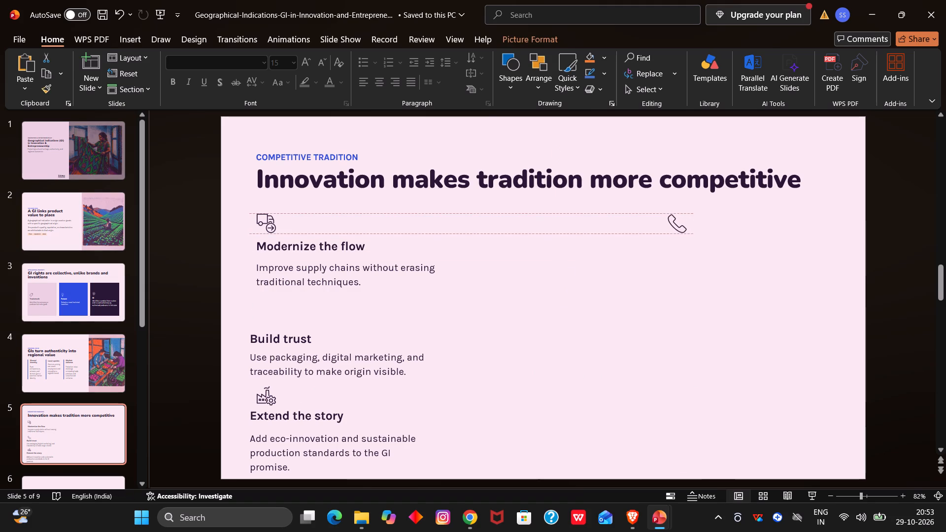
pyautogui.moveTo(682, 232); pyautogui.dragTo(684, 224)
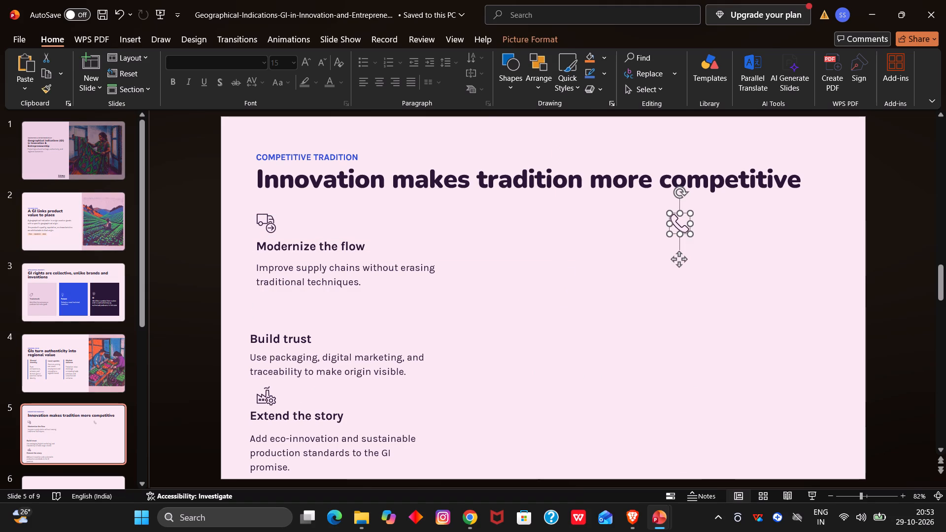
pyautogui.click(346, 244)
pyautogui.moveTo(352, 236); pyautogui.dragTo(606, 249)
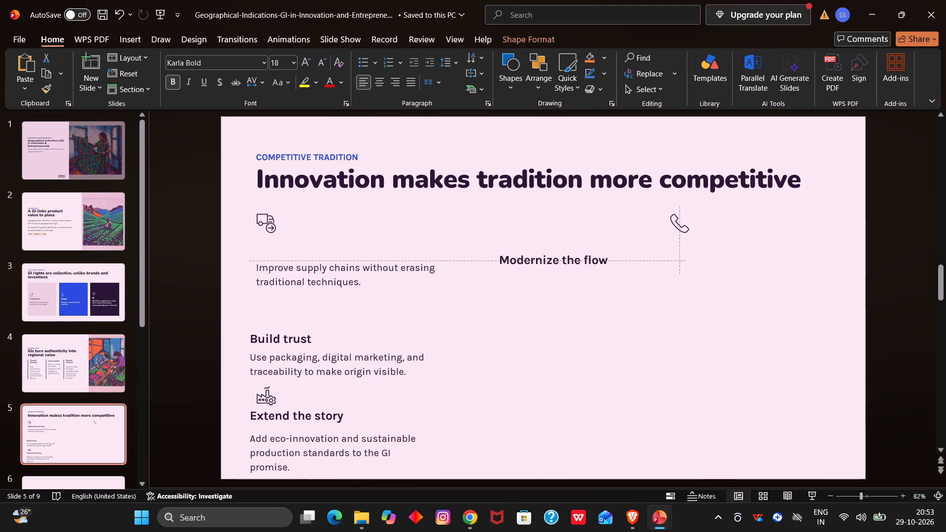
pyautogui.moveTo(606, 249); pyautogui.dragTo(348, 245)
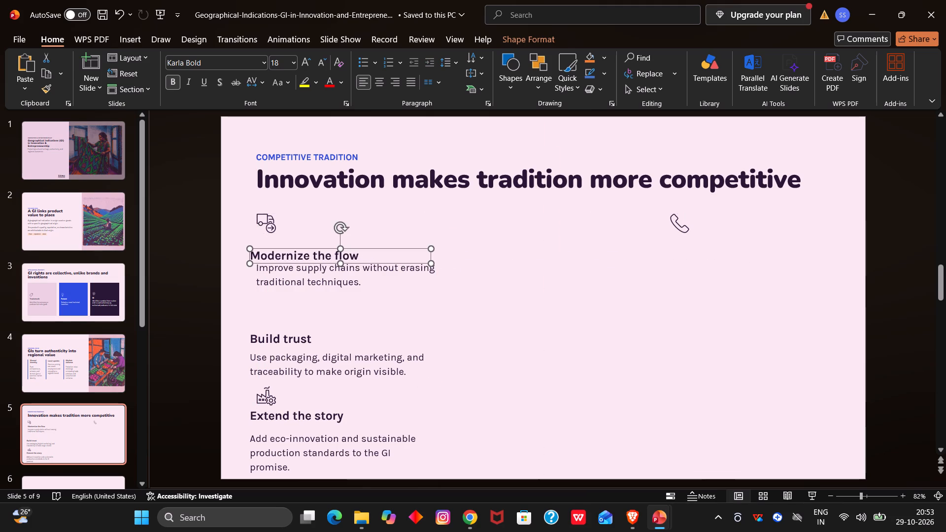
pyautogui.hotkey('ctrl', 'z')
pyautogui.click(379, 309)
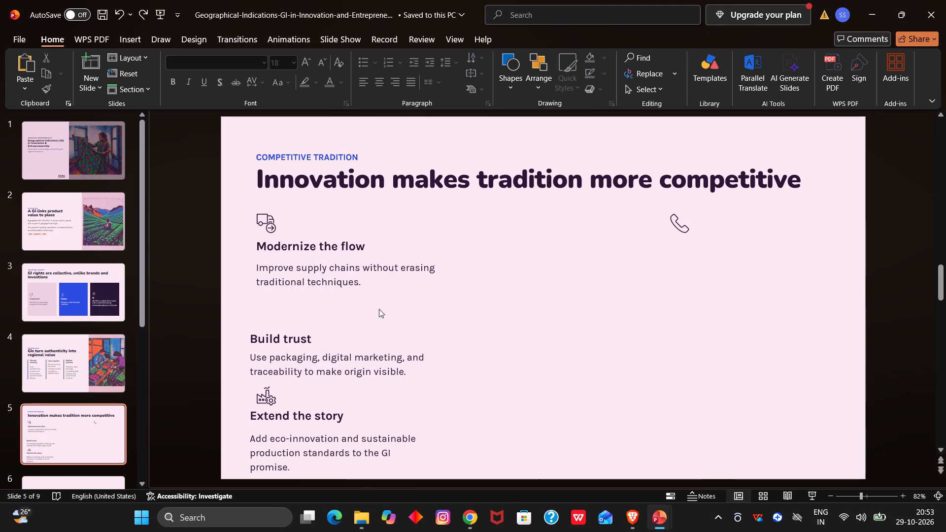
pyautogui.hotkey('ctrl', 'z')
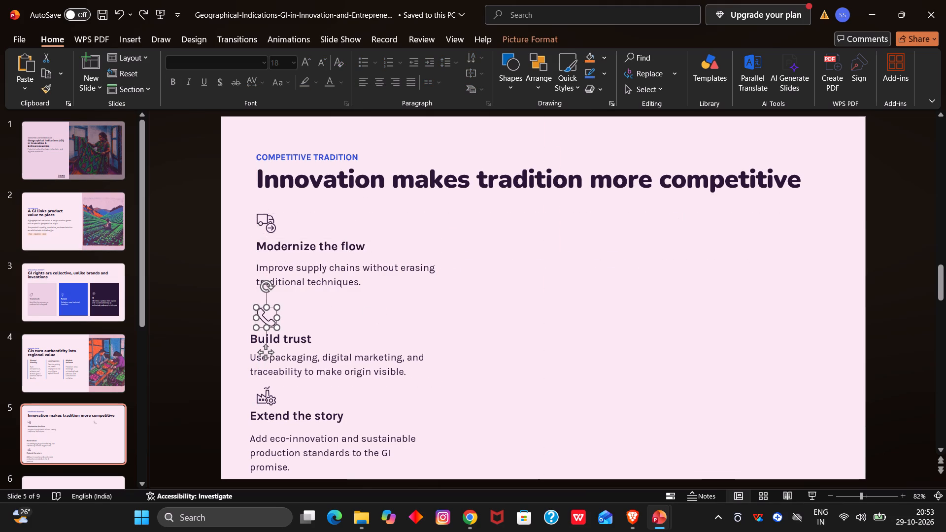
# Move the phone icon and "Build trust" heading to the slide's right side, level with the truck icon and "Modernize the flow" heading.
pyautogui.moveTo(270, 316); pyautogui.dragTo(596, 274)
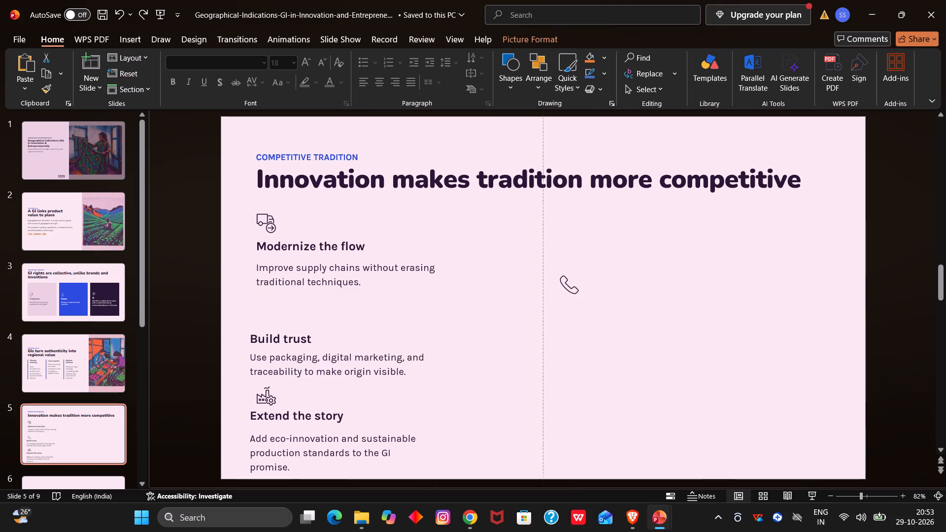
pyautogui.moveTo(596, 274); pyautogui.dragTo(658, 218)
pyautogui.moveTo(658, 218); pyautogui.dragTo(660, 223)
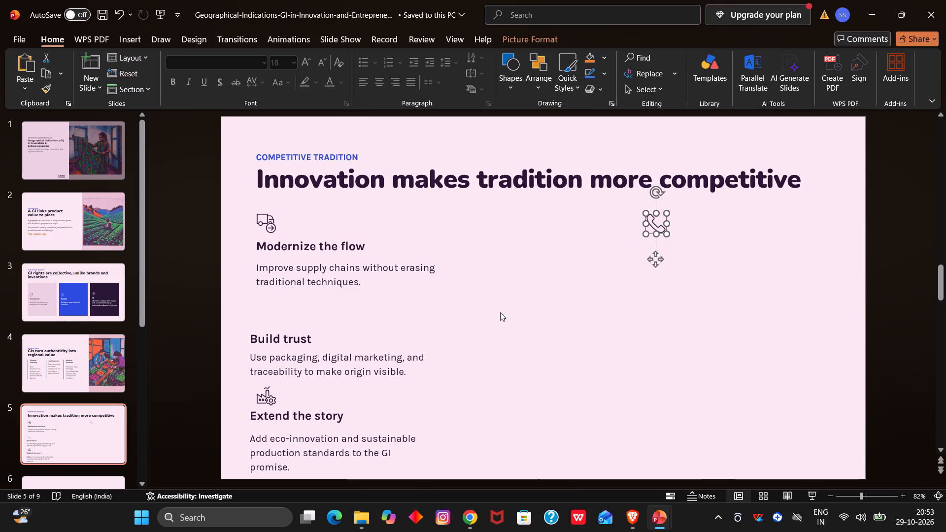
pyautogui.click(281, 334)
pyautogui.moveTo(345, 332); pyautogui.dragTo(405, 328)
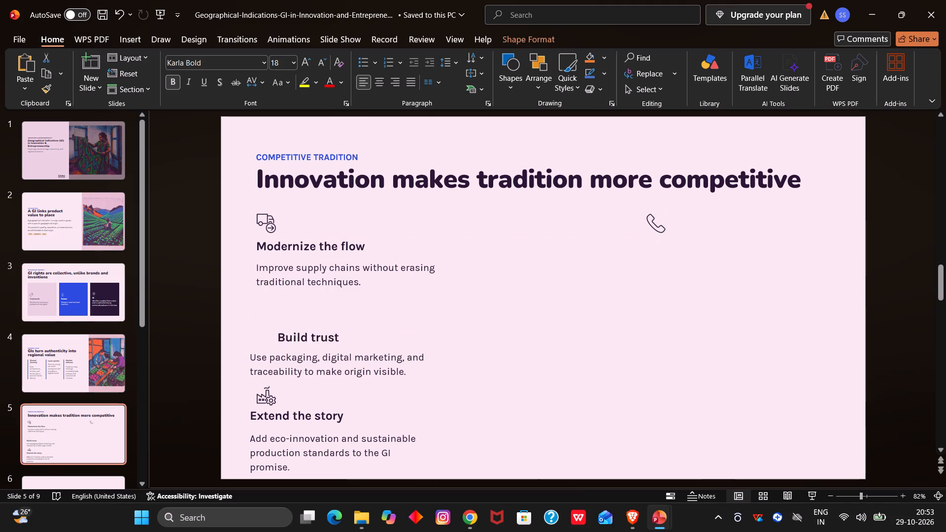
pyautogui.moveTo(405, 328); pyautogui.dragTo(732, 242)
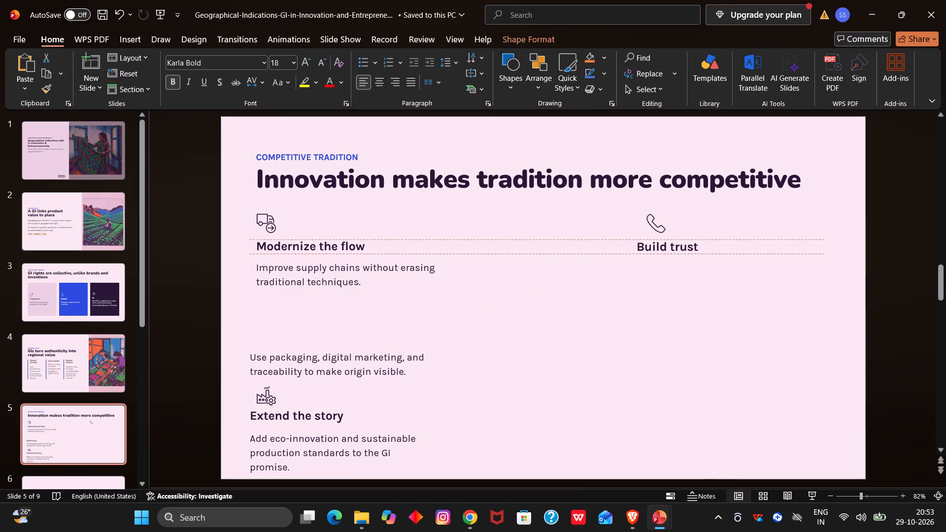
pyautogui.moveTo(732, 242); pyautogui.dragTo(733, 243)
# Place the "Build trust" description under its heading, left-aligned with it and level with the "Modernize the flow" description.
pyautogui.click(340, 366)
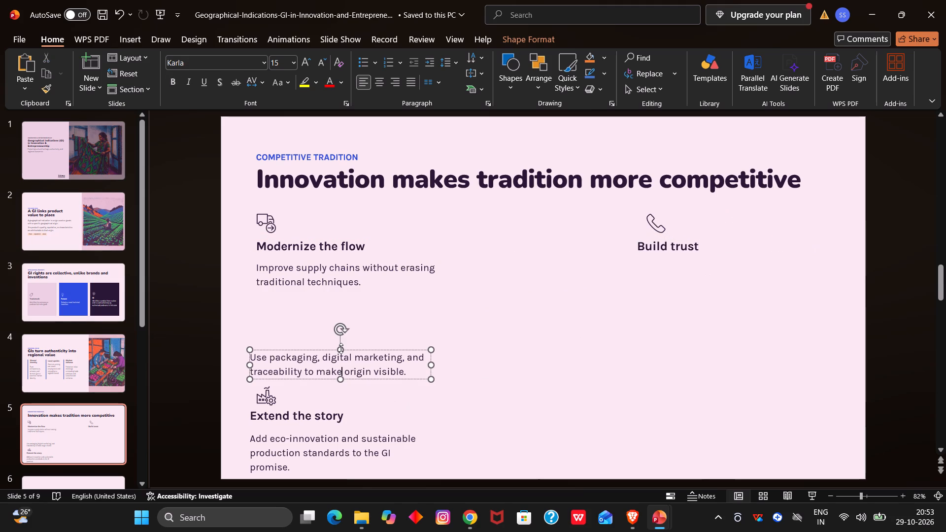
pyautogui.moveTo(347, 350); pyautogui.dragTo(726, 253)
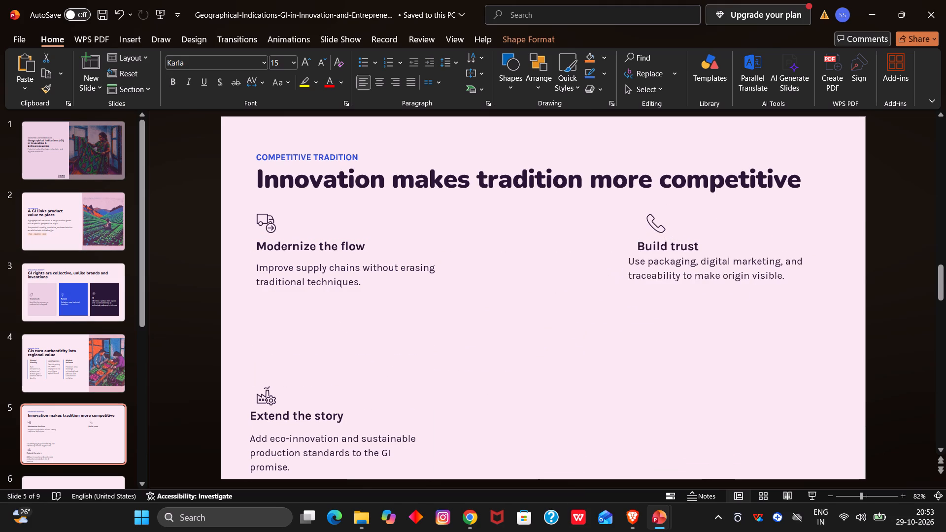
pyautogui.moveTo(726, 253); pyautogui.dragTo(736, 259)
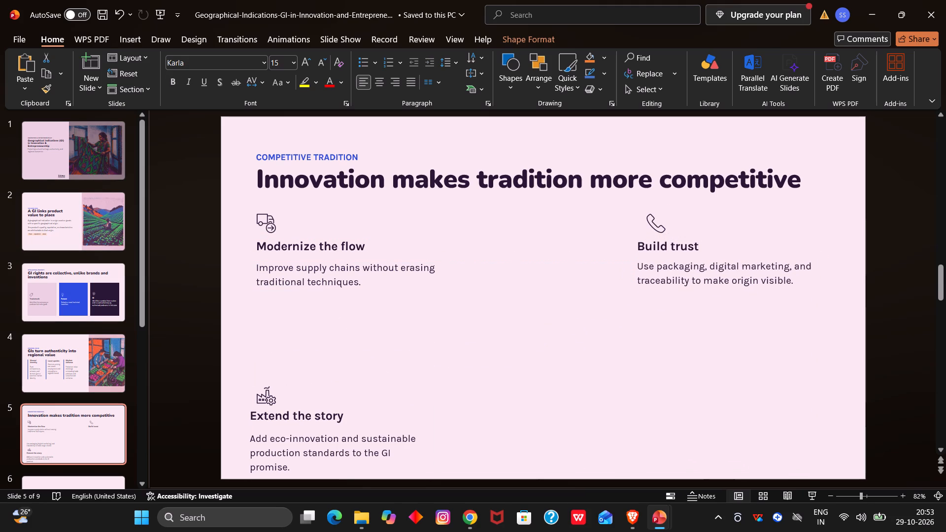
pyautogui.moveTo(736, 259); pyautogui.dragTo(724, 262)
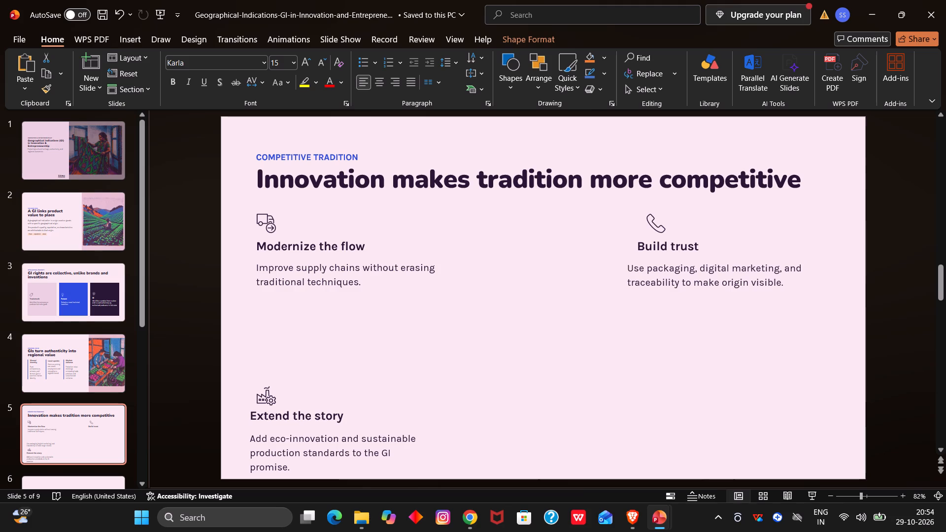
pyautogui.moveTo(724, 262); pyautogui.dragTo(722, 263)
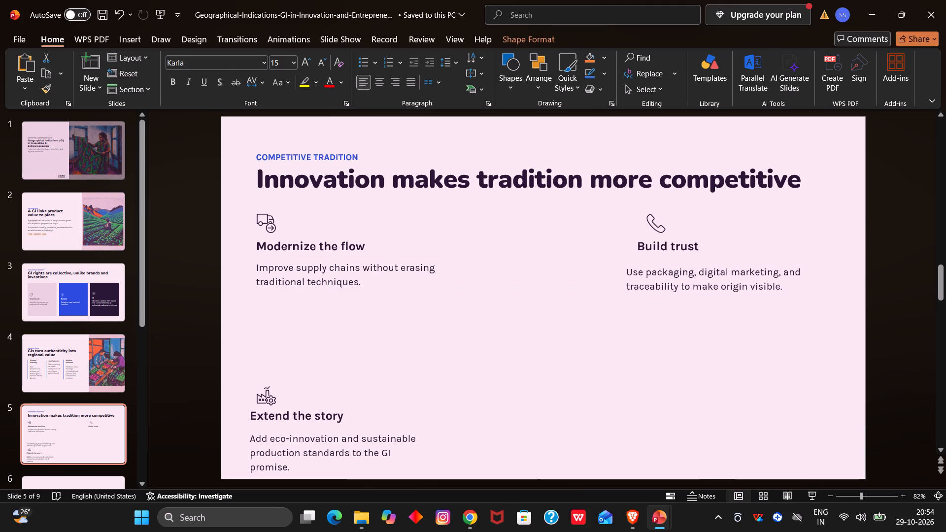
pyautogui.moveTo(722, 263); pyautogui.dragTo(720, 262)
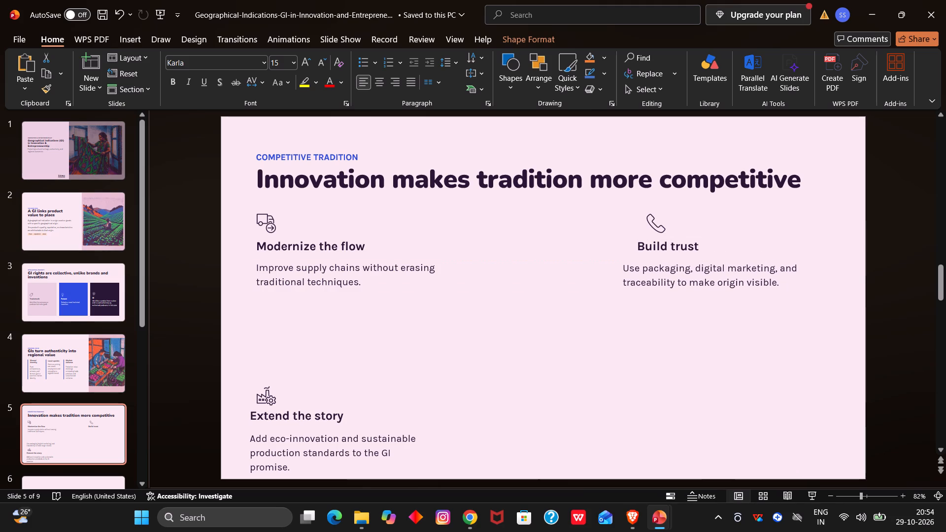
pyautogui.moveTo(720, 262); pyautogui.dragTo(721, 262)
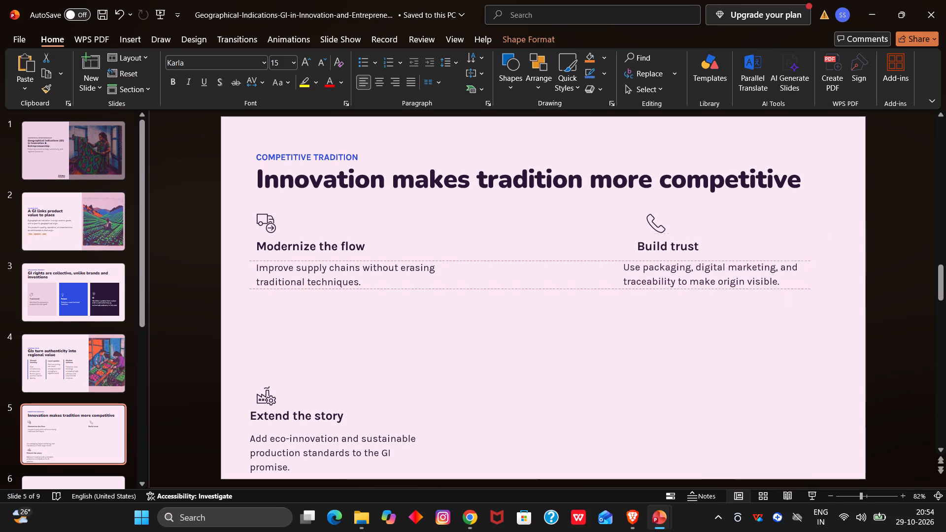
pyautogui.moveTo(721, 262); pyautogui.dragTo(719, 262)
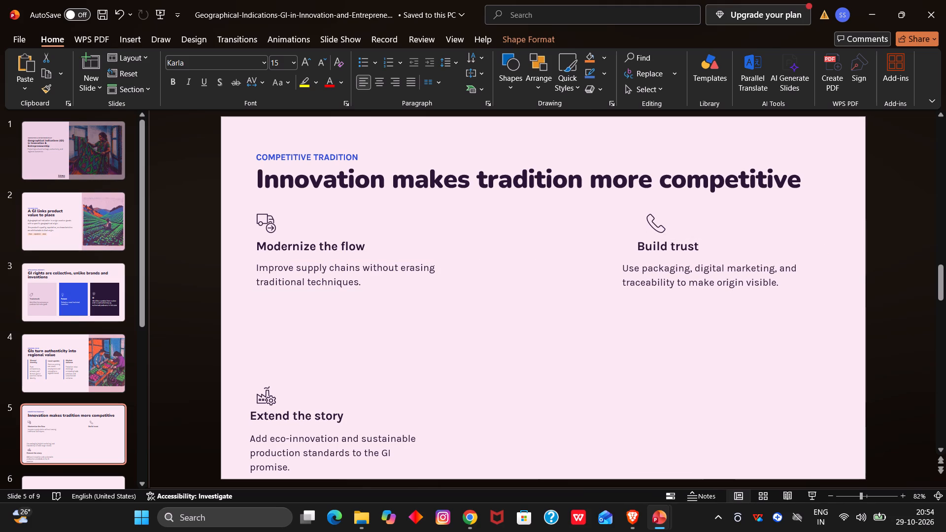
pyautogui.moveTo(719, 262); pyautogui.dragTo(724, 264)
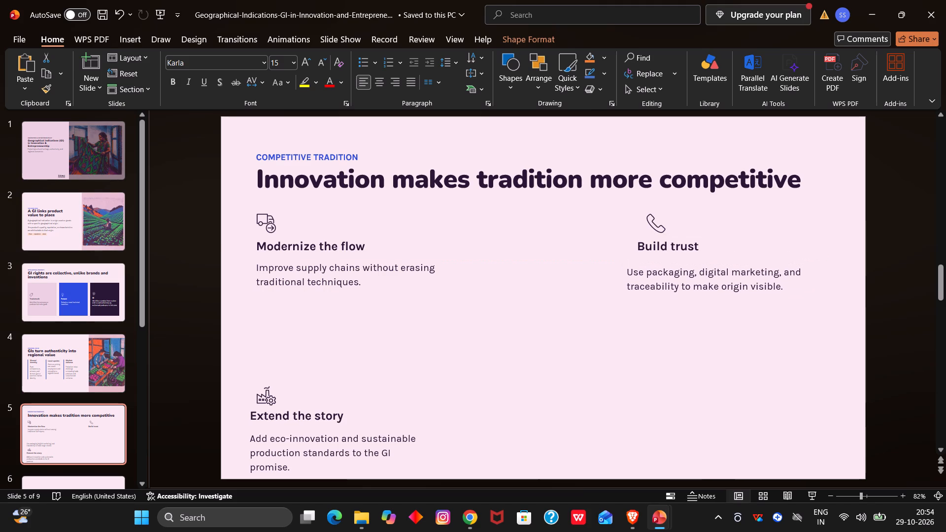
pyautogui.moveTo(724, 264); pyautogui.dragTo(732, 260)
pyautogui.click(661, 340)
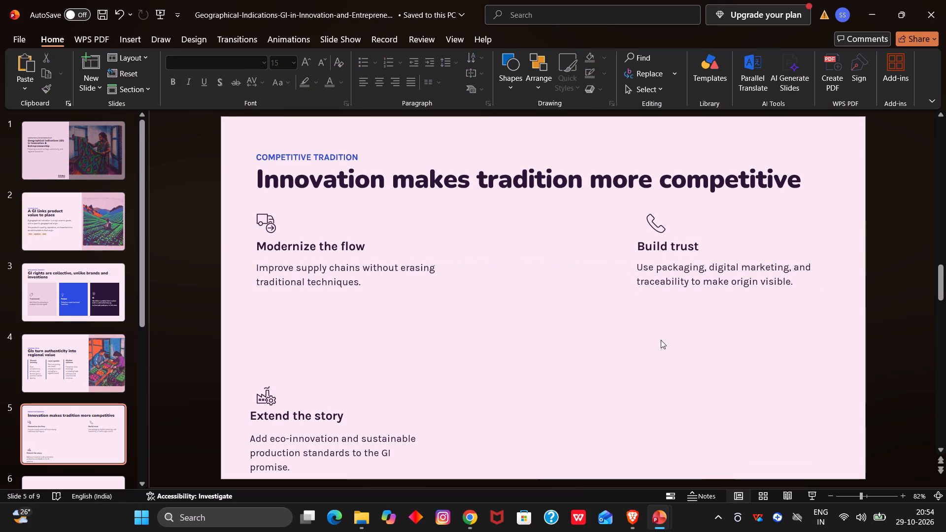
# Move the "Extend the story" factory icon, heading and description to the slide's middle, left-aligned together below the two upper blocks.
pyautogui.click(259, 392)
pyautogui.moveTo(270, 394); pyautogui.dragTo(322, 391)
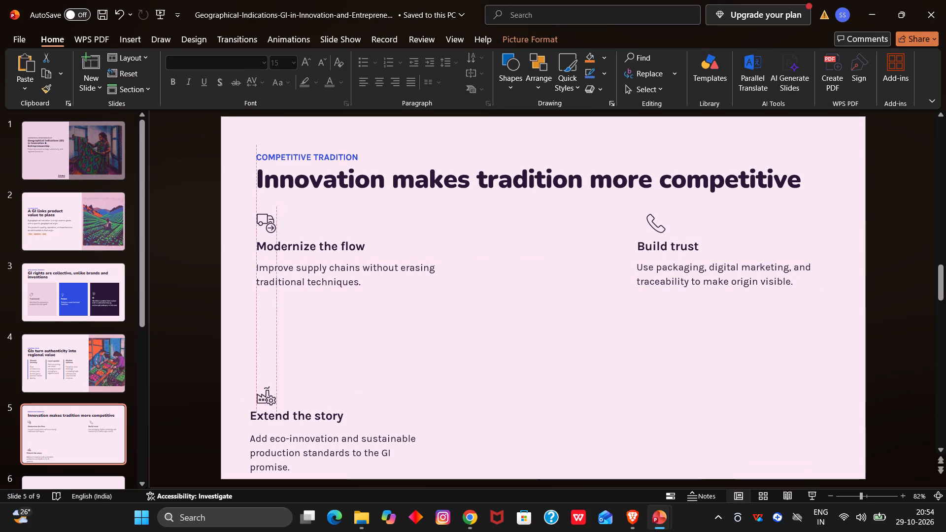
pyautogui.moveTo(322, 391); pyautogui.dragTo(533, 315)
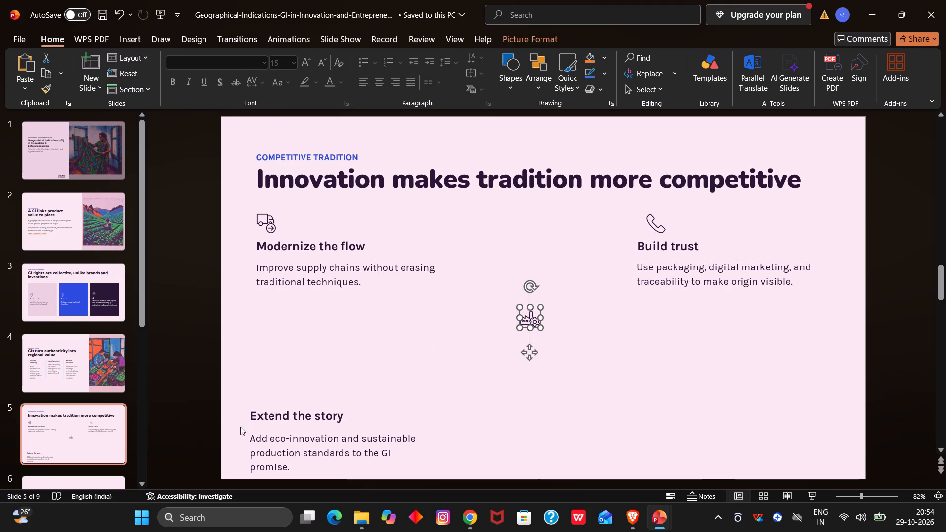
pyautogui.click(277, 416)
pyautogui.moveTo(354, 408); pyautogui.dragTo(535, 367)
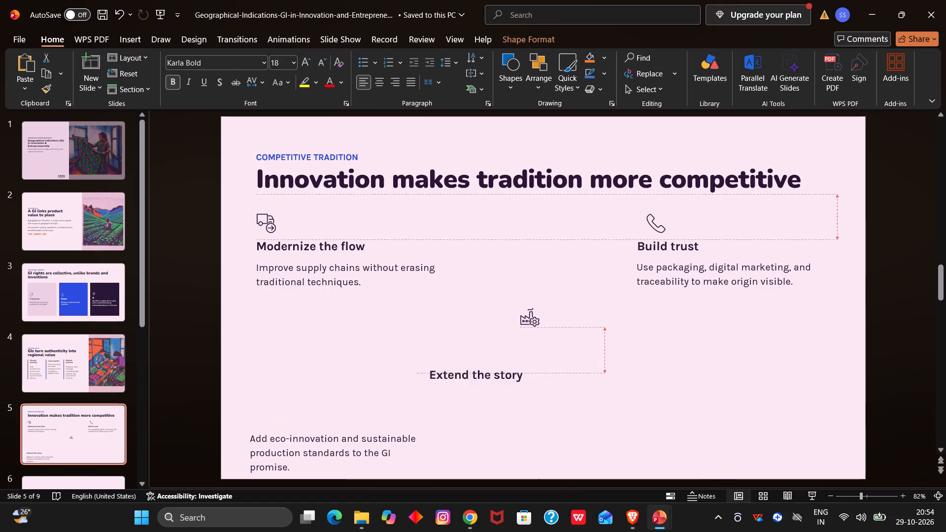
pyautogui.moveTo(535, 367); pyautogui.dragTo(624, 332)
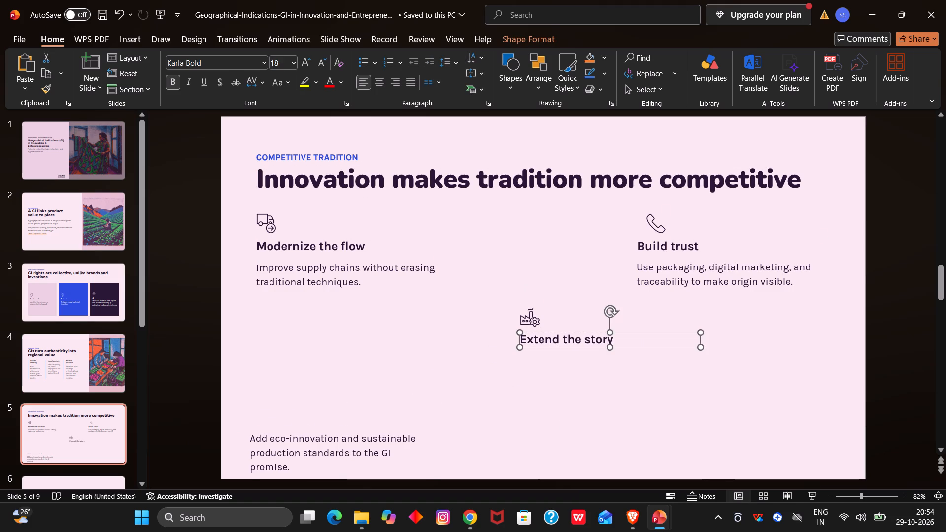
pyautogui.click(378, 439)
pyautogui.click(343, 432)
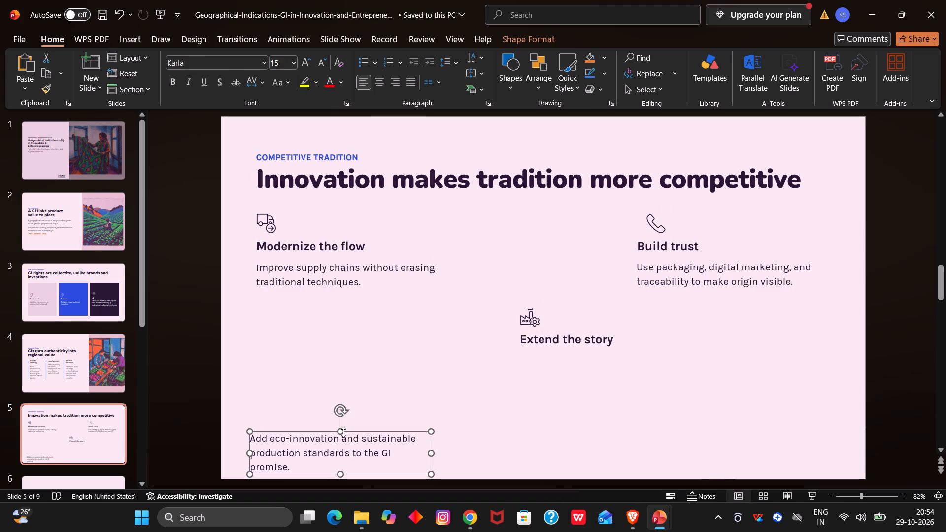
pyautogui.moveTo(318, 432); pyautogui.dragTo(590, 360)
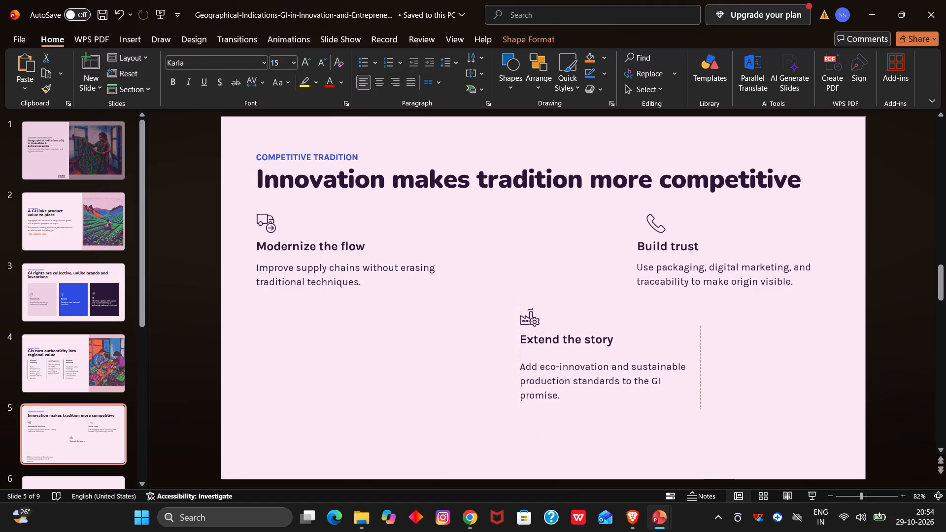
pyautogui.click(484, 297)
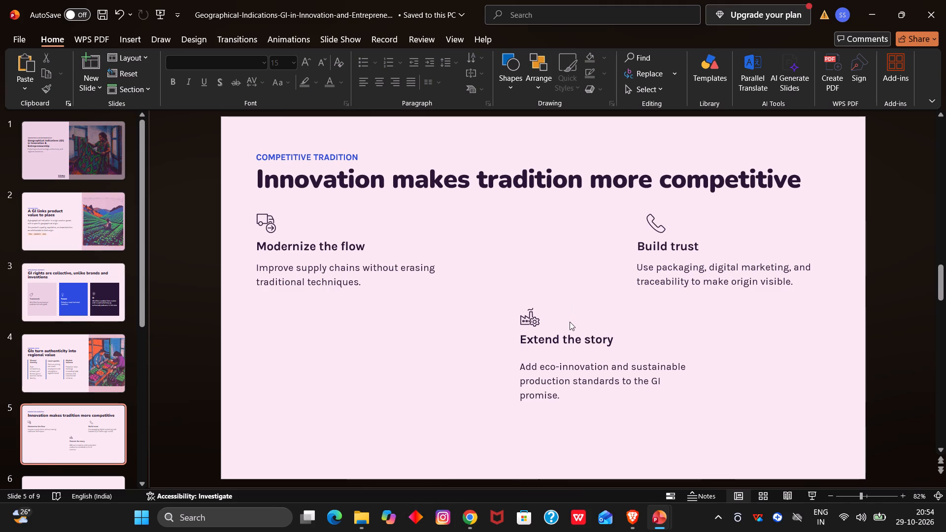
# Shift the "Extend the story" factory icon, heading and description slightly left on slide 5, keeping their left edges aligned.
pyautogui.click(529, 319)
pyautogui.moveTo(529, 319); pyautogui.dragTo(497, 315)
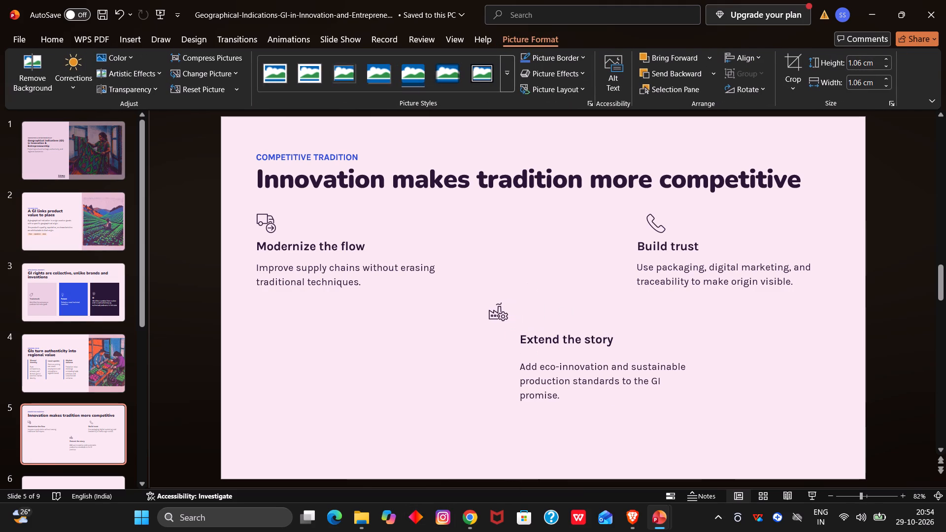
pyautogui.moveTo(497, 315); pyautogui.dragTo(502, 317)
pyautogui.click(551, 342)
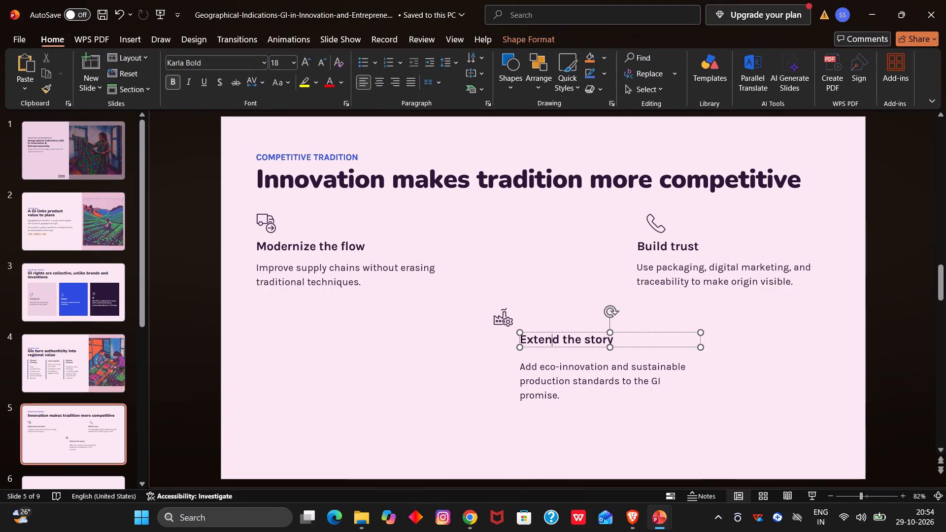
pyautogui.moveTo(575, 331); pyautogui.dragTo(548, 336)
pyautogui.click(571, 368)
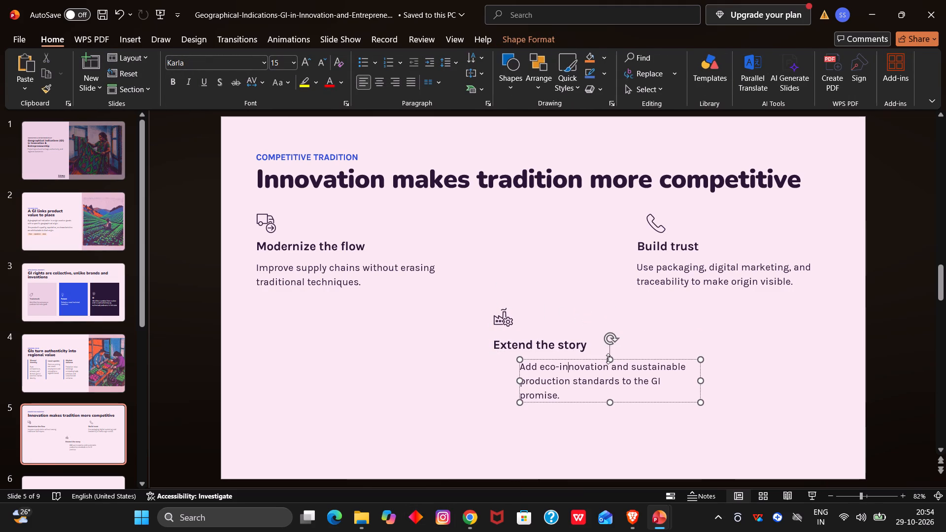
pyautogui.moveTo(590, 360); pyautogui.dragTo(574, 358)
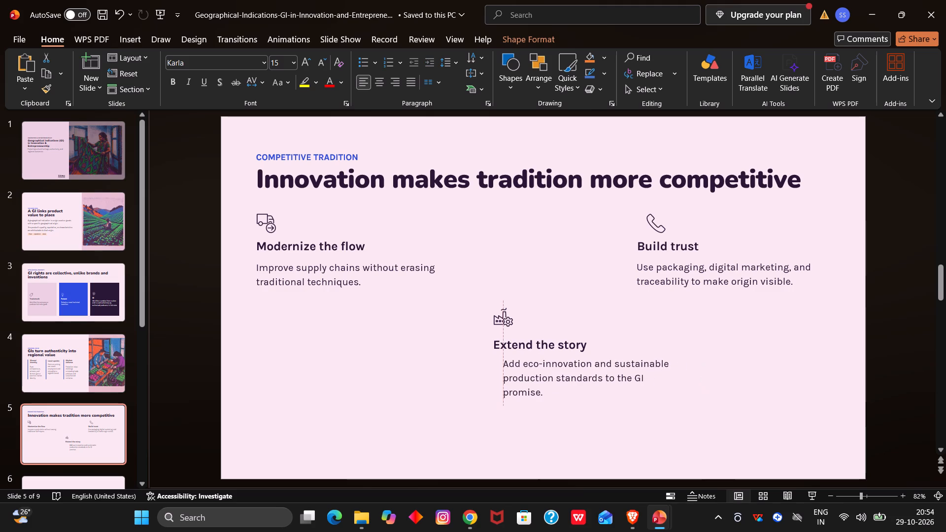
pyautogui.moveTo(574, 358); pyautogui.dragTo(562, 363)
pyautogui.click(516, 316)
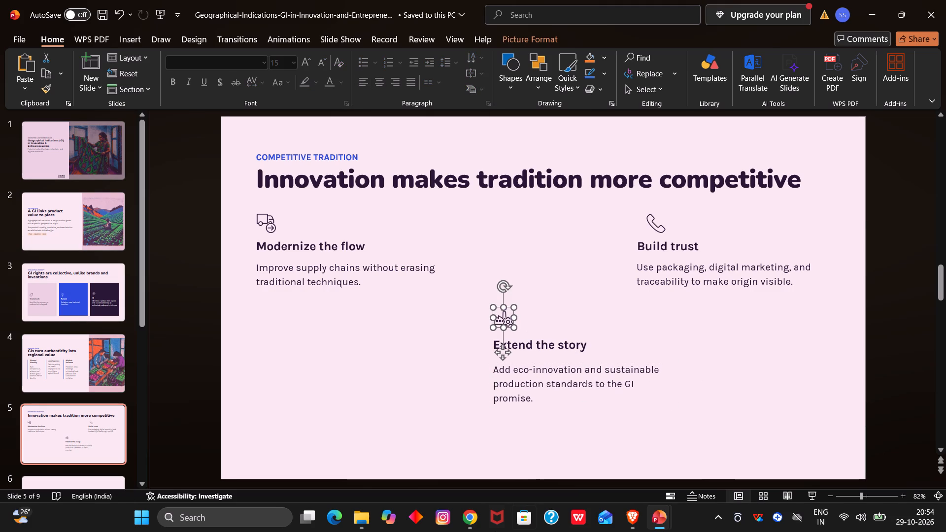
pyautogui.click(377, 379)
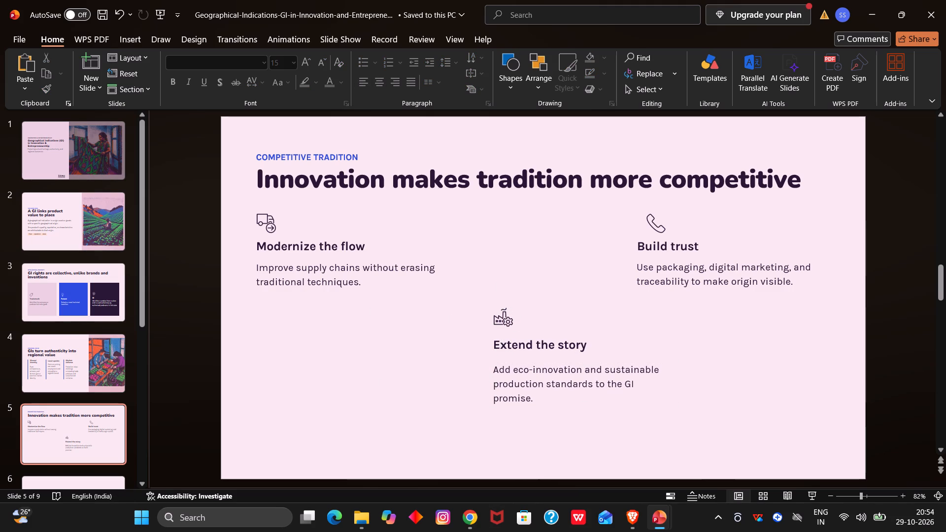
# Shift the "Extend the story" icon, heading and description further left to centre the block between the two upper ones, keeping left edges aligned.
pyautogui.moveTo(511, 317); pyautogui.dragTo(482, 320)
pyautogui.click(514, 348)
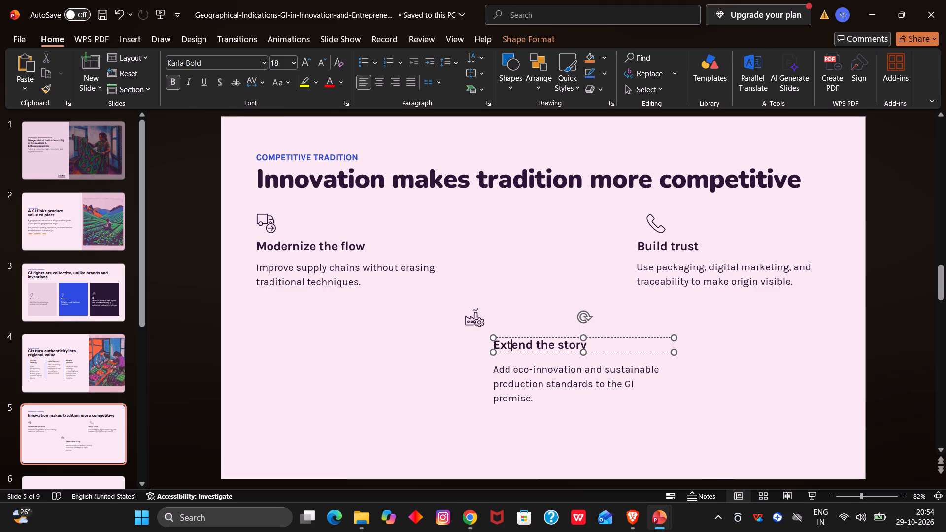
pyautogui.moveTo(570, 338); pyautogui.dragTo(538, 338)
pyautogui.click(555, 374)
pyautogui.moveTo(577, 361); pyautogui.dragTo(554, 366)
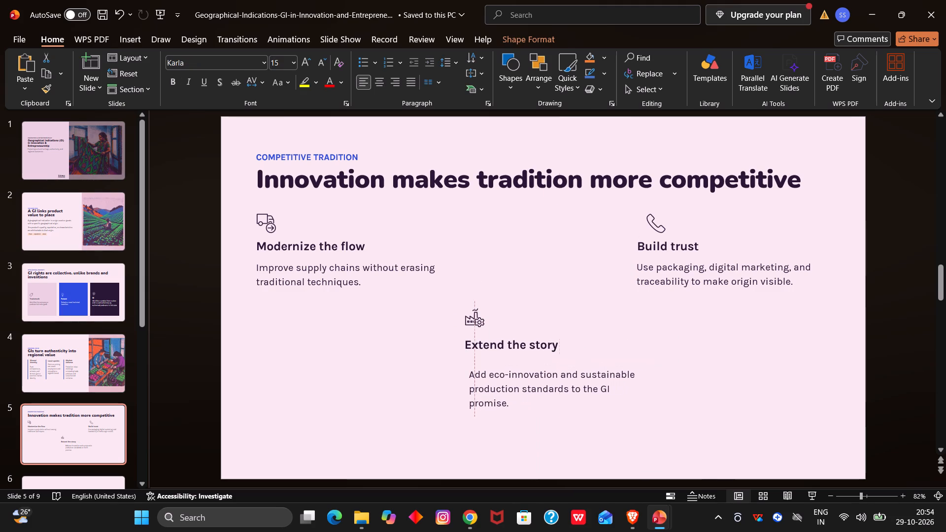
pyautogui.moveTo(554, 366); pyautogui.dragTo(549, 367)
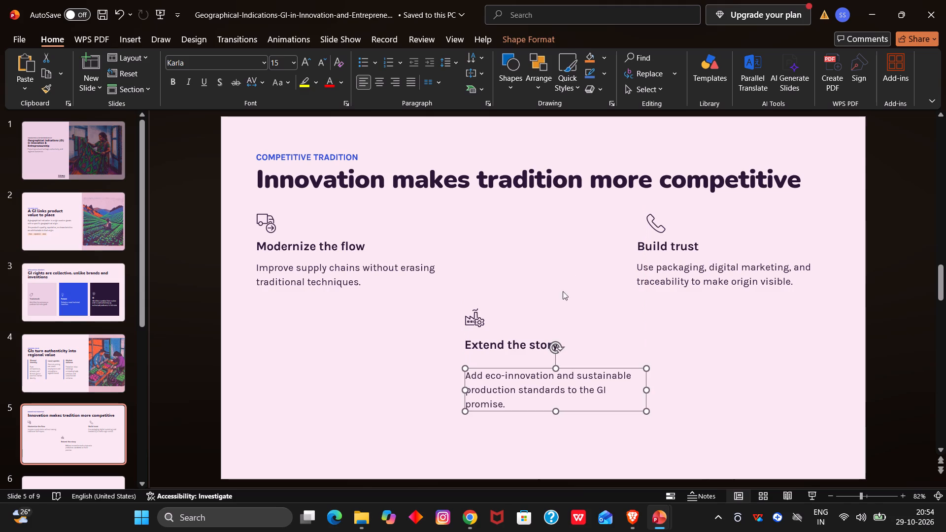
pyautogui.click(573, 249)
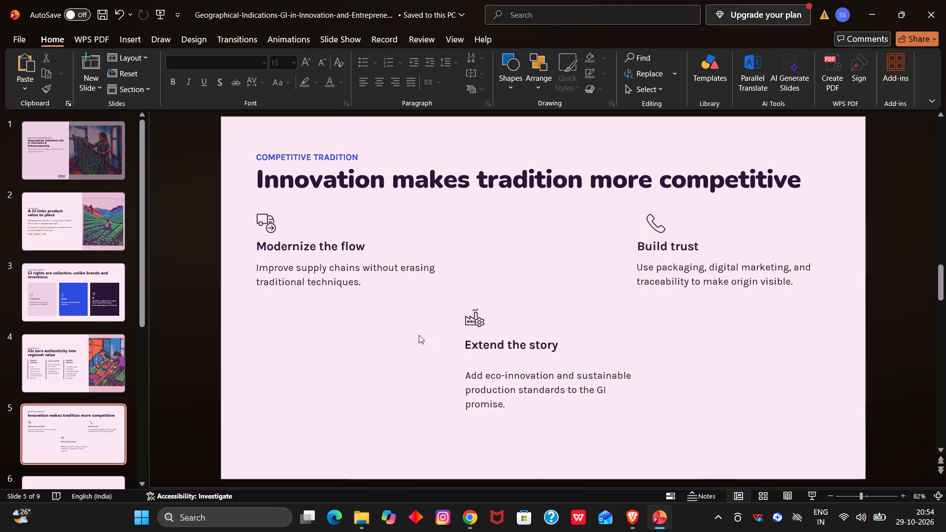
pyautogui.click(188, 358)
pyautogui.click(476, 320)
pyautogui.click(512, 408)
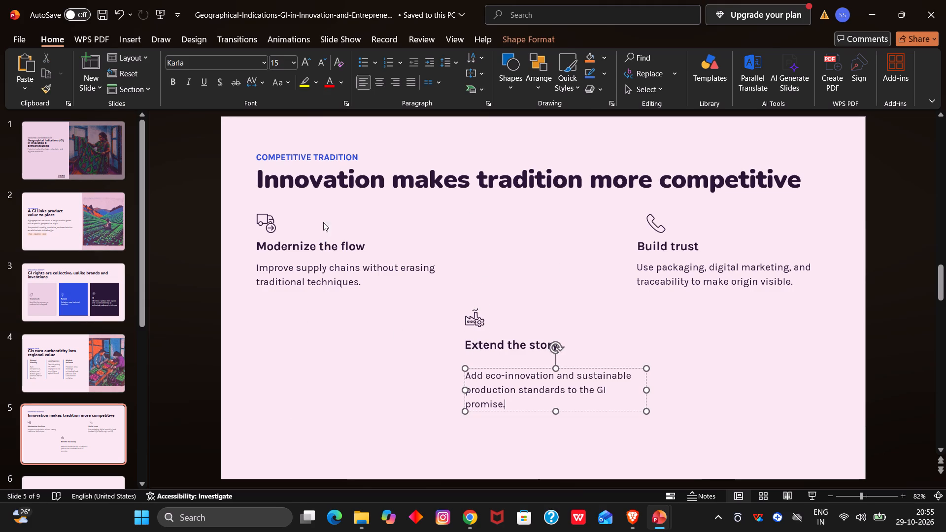
# Paste the copied background patch onto slide 6, place it over the "Made with Gamma" badge and lock it.
pyautogui.scroll(-2, 100, 397)
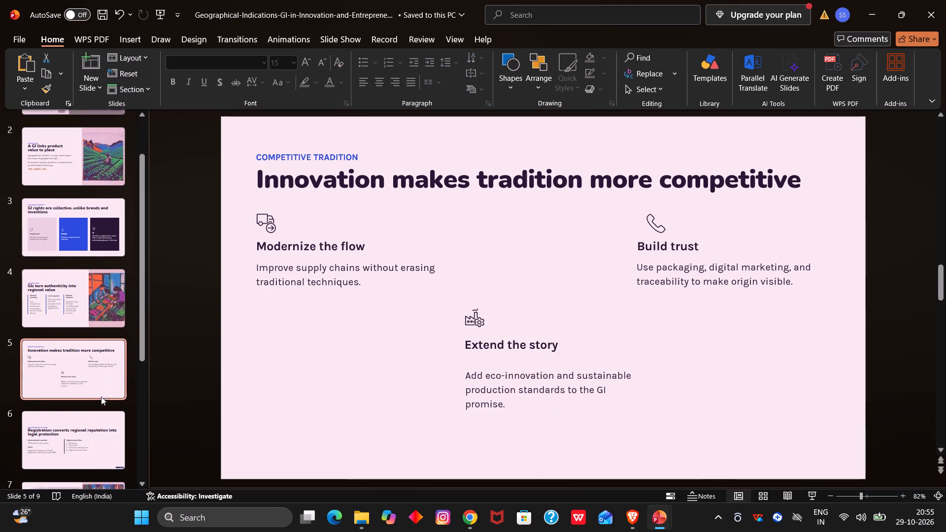
pyautogui.click(110, 424)
pyautogui.click(385, 401)
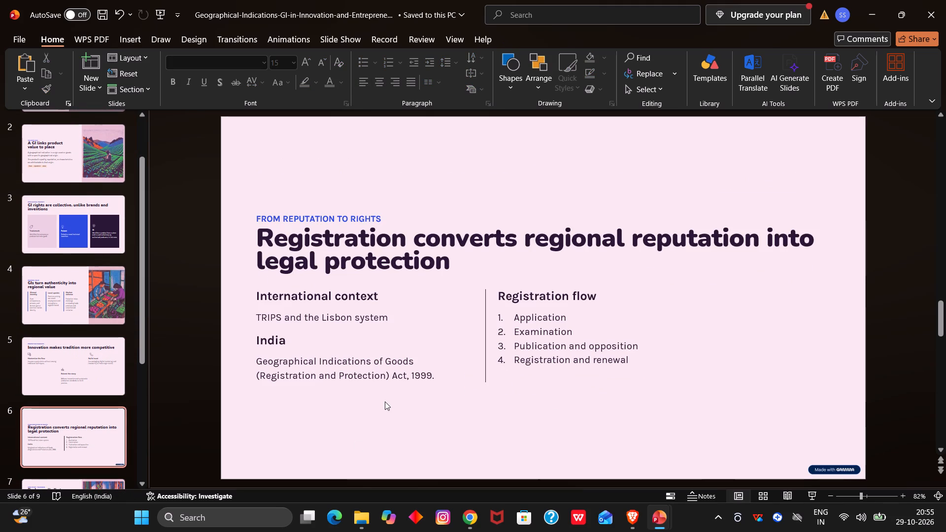
pyautogui.hotkey('ctrl', 'v')
pyautogui.moveTo(527, 295); pyautogui.dragTo(794, 471)
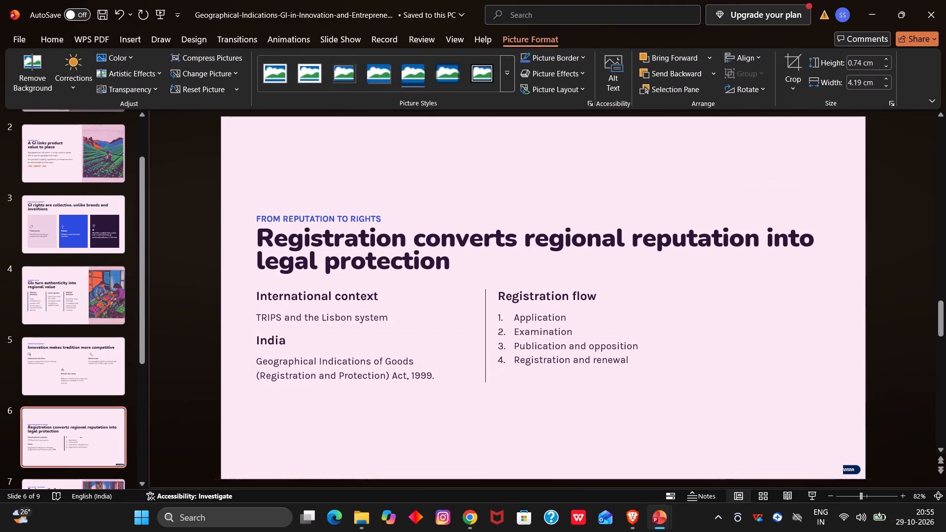
pyautogui.moveTo(794, 471); pyautogui.dragTo(807, 467)
pyautogui.rightClick(799, 463)
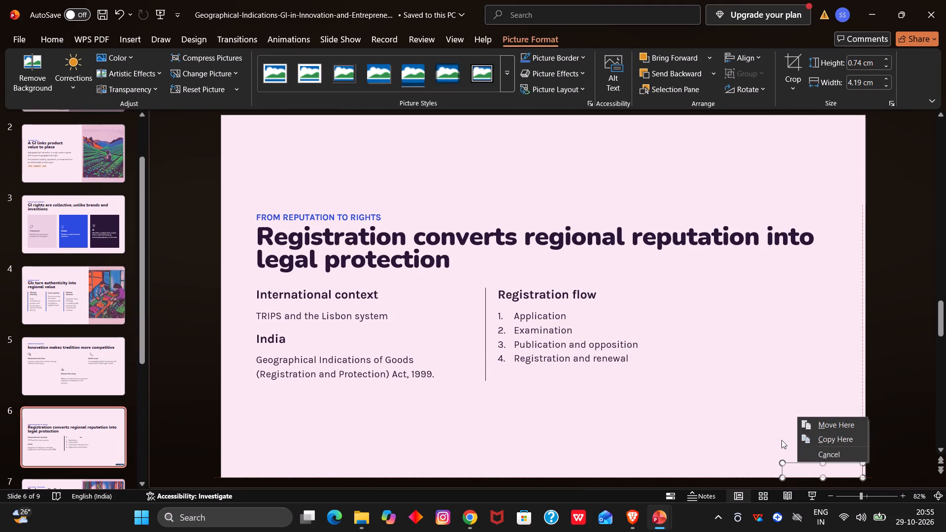
pyautogui.click(795, 471)
pyautogui.rightClick(795, 471)
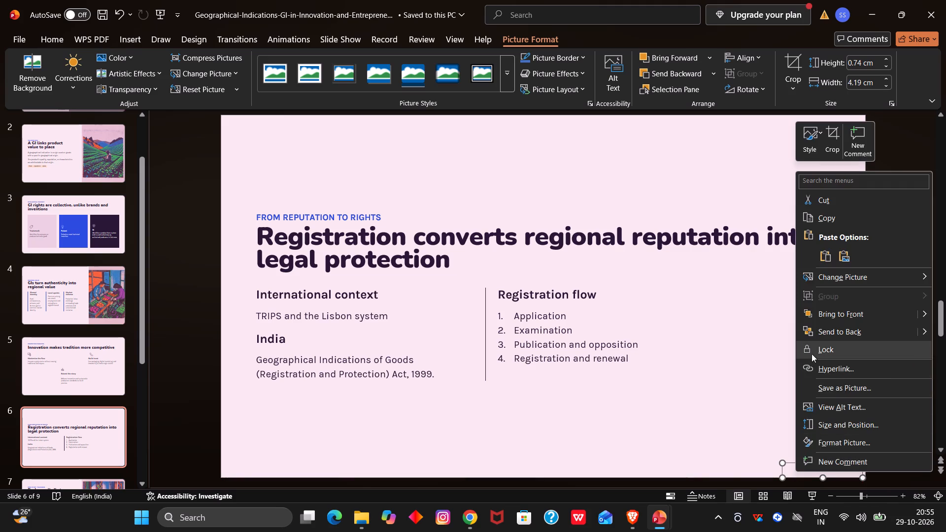
pyautogui.click(811, 354)
pyautogui.click(734, 400)
# Raise the "FROM REPUTATION TO RIGHTS" label and the slide 6 title, leaving more space above the two text columns.
pyautogui.click(318, 224)
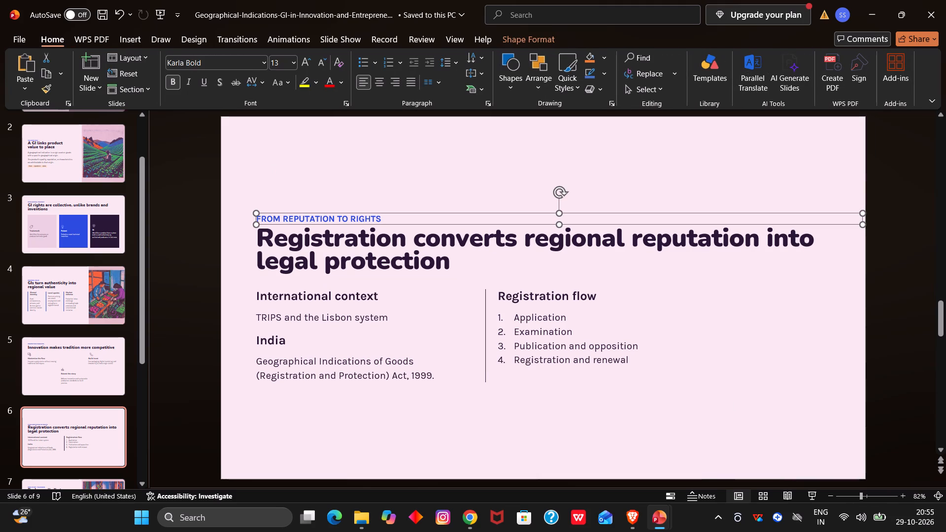
pyautogui.moveTo(468, 215); pyautogui.dragTo(469, 187)
pyautogui.click(431, 244)
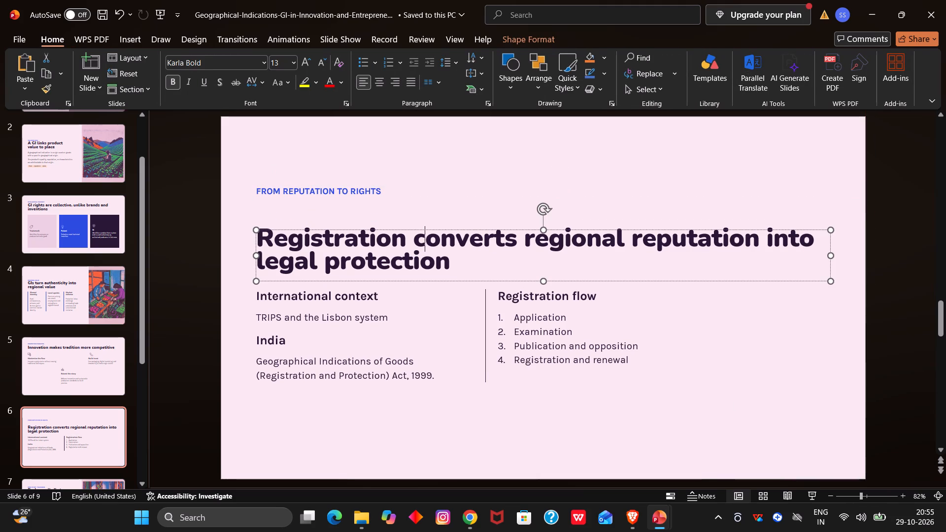
pyautogui.moveTo(534, 231); pyautogui.dragTo(529, 216)
pyautogui.click(480, 431)
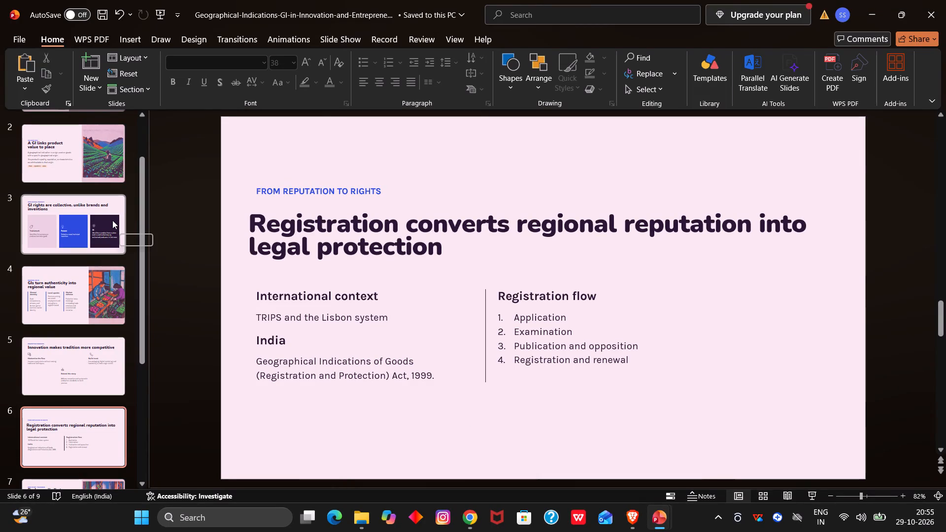
# Paste the background patch onto slide 8 and position it over the "Made with Gamma" badge in the slide's lower-right corner.
pyautogui.scroll(-2, 93, 415)
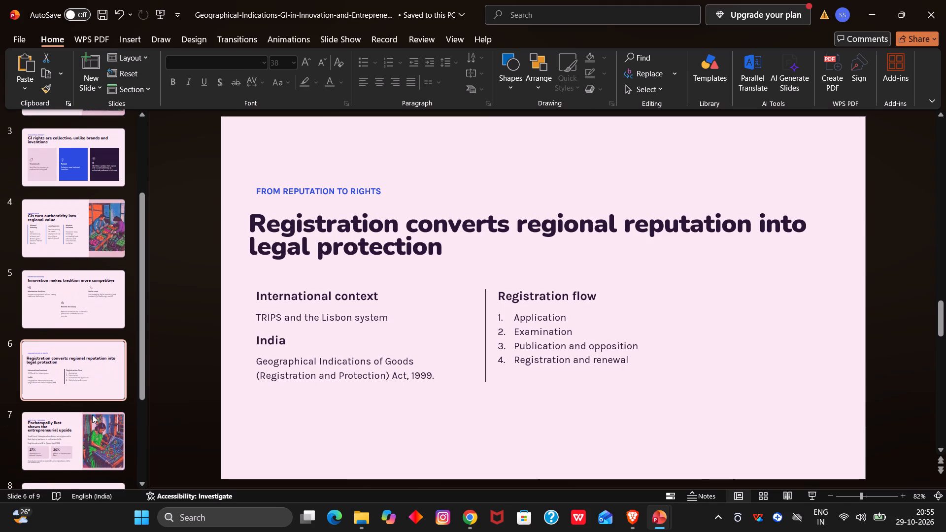
pyautogui.click(92, 415)
pyautogui.scroll(-4, 91, 413)
pyautogui.click(82, 364)
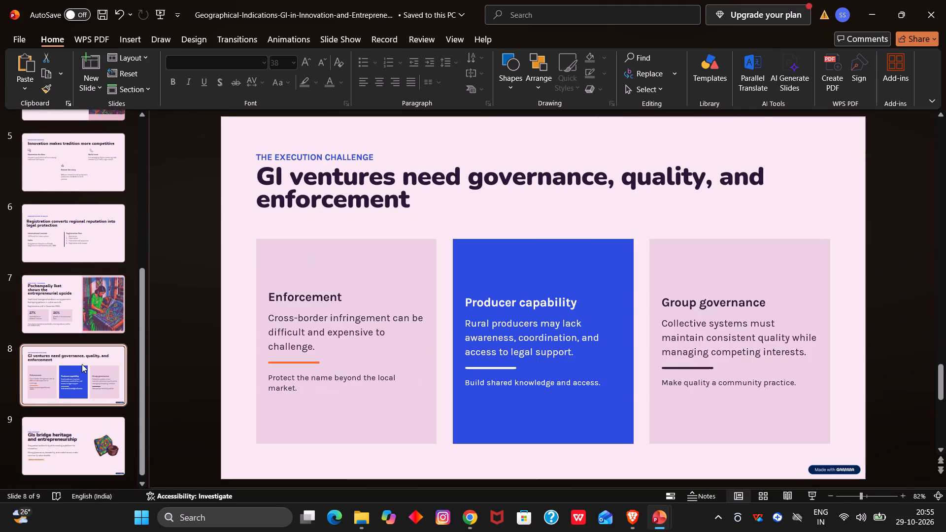
pyautogui.hotkey('ctrl', 'v')
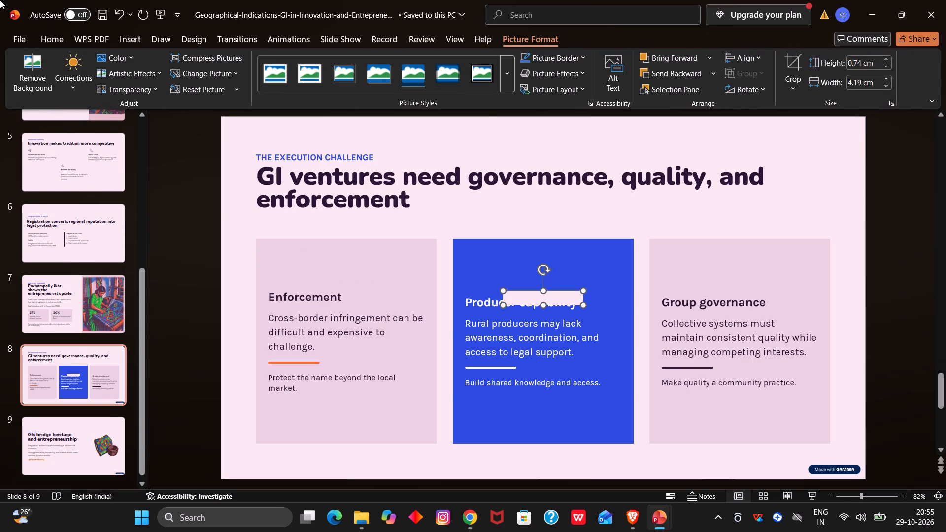
pyautogui.moveTo(561, 297); pyautogui.dragTo(924, 471)
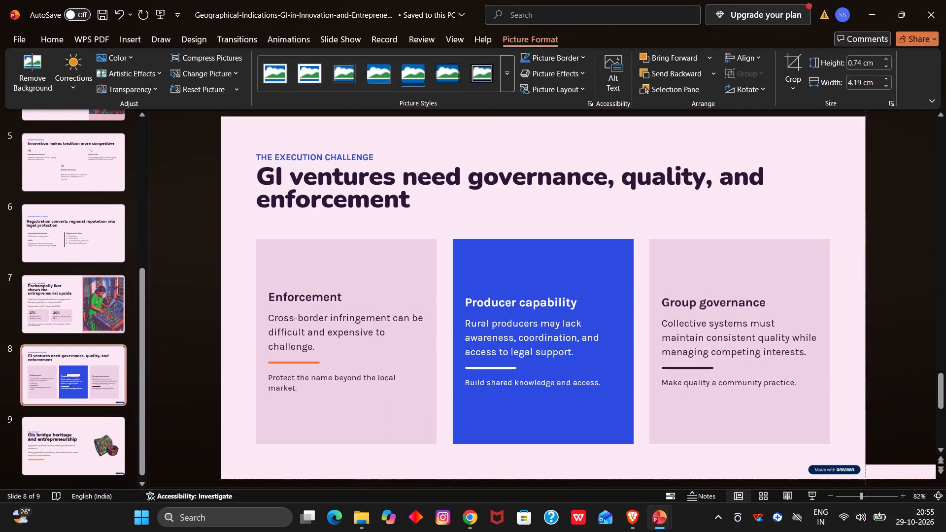
pyautogui.moveTo(924, 471); pyautogui.dragTo(857, 466)
pyautogui.moveTo(865, 468); pyautogui.dragTo(854, 471)
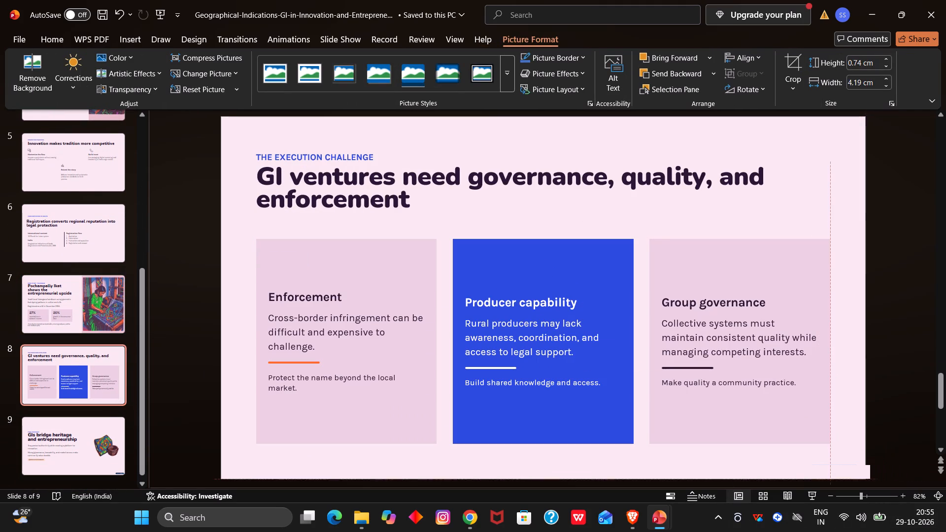
pyautogui.moveTo(854, 471); pyautogui.dragTo(850, 468)
pyautogui.click(751, 462)
# Lock the patch covering the Gamma badge on slide 8.
pyautogui.scroll(-1, 68, 352)
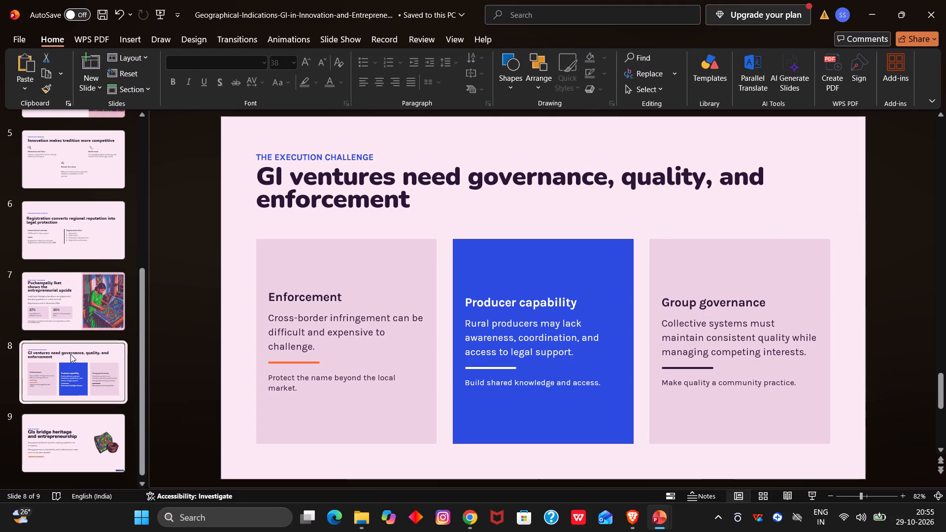
pyautogui.scroll(-2, 70, 354)
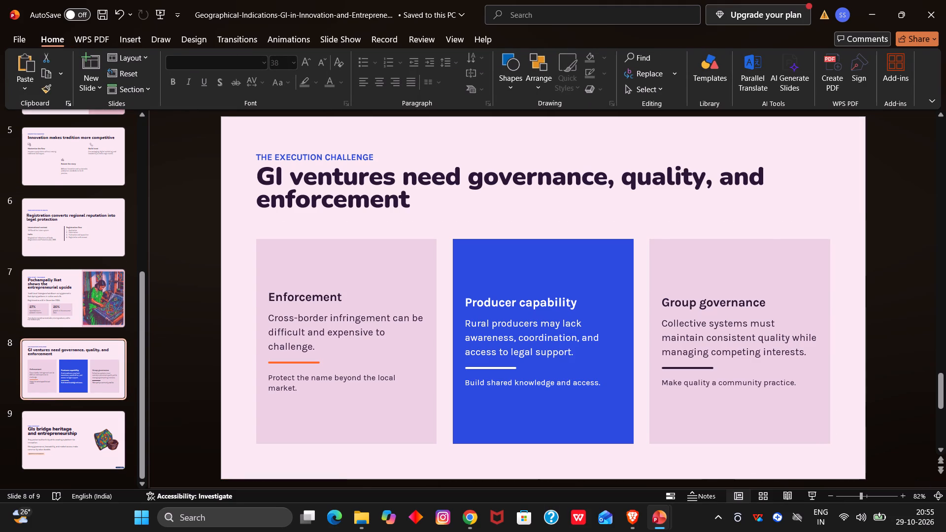
pyautogui.rightClick(836, 467)
pyautogui.click(755, 344)
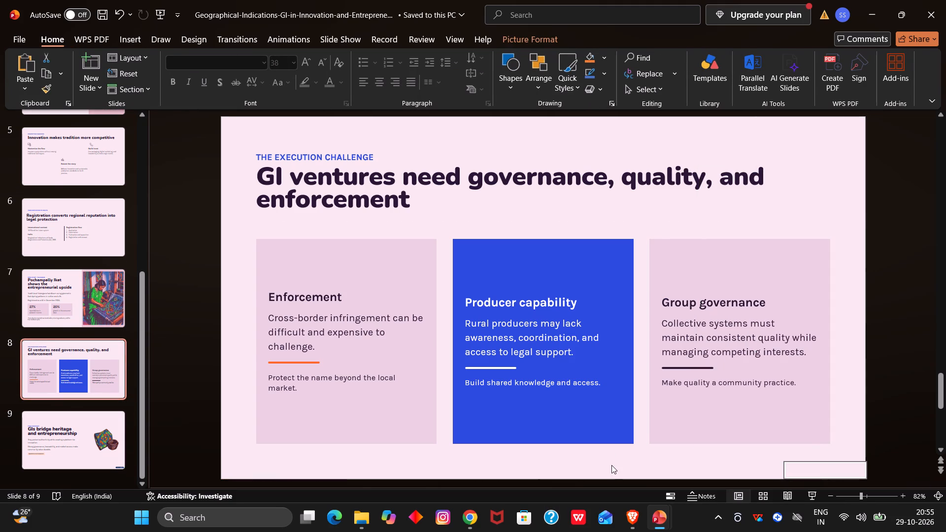
pyautogui.click(611, 466)
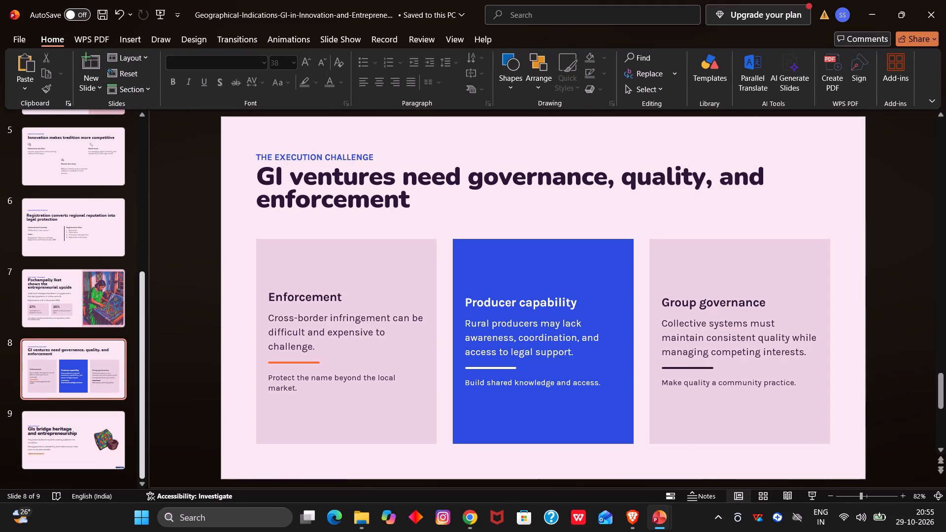
# Lower the slide 8 title and its "THE EXECUTION CHALLENGE" label slightly, closer to the three cards.
pyautogui.click(358, 187)
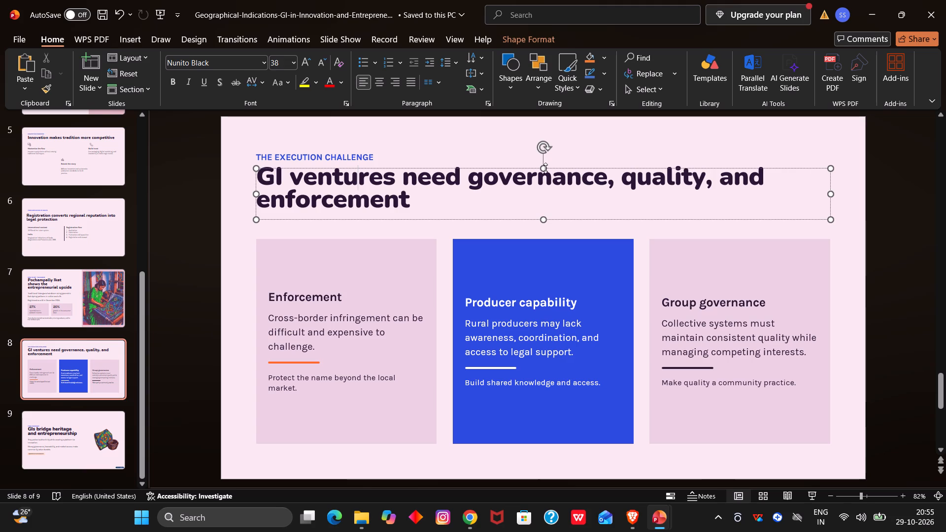
pyautogui.moveTo(530, 168); pyautogui.dragTo(524, 182)
pyautogui.click(371, 151)
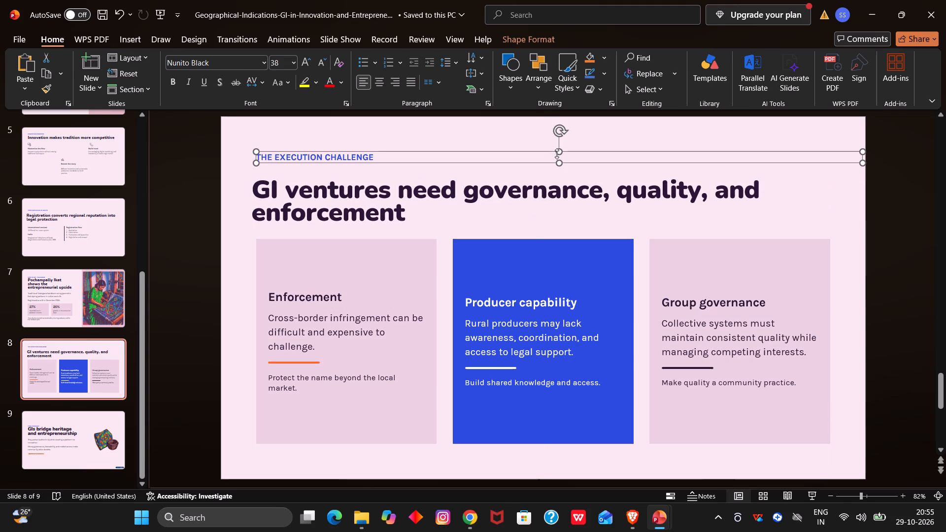
pyautogui.moveTo(549, 153); pyautogui.dragTo(547, 164)
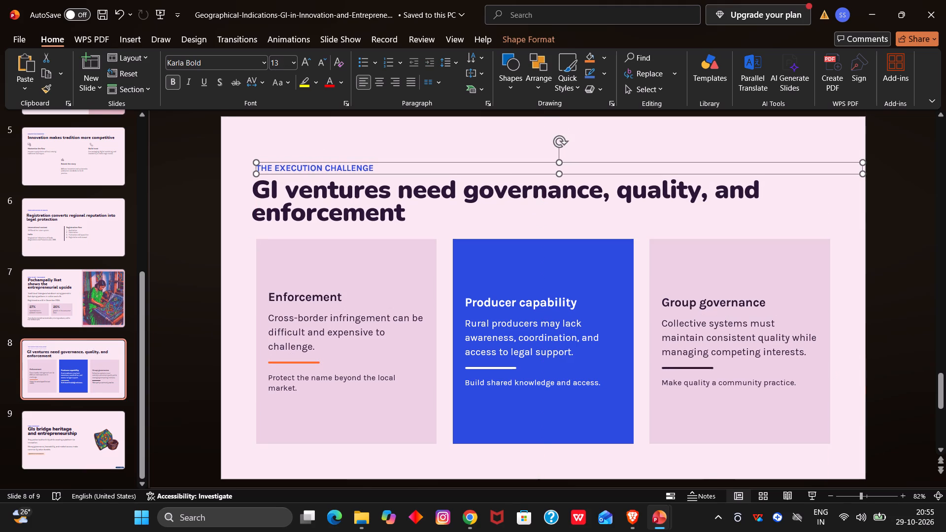
pyautogui.click(235, 228)
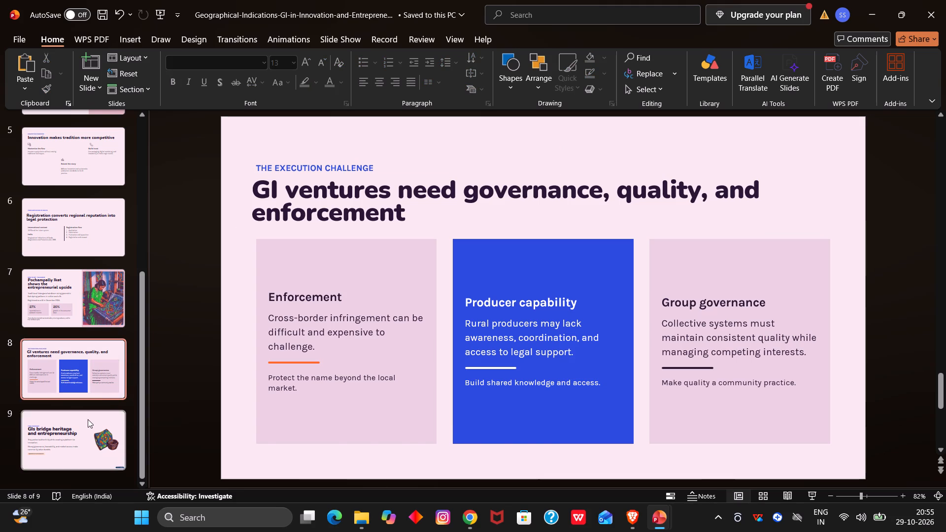
# Paste the background patch onto slide 9 and position it over the "Made with Gamma" badge in the slide's lower-right corner.
pyautogui.click(86, 423)
pyautogui.hotkey('ctrl', 'v')
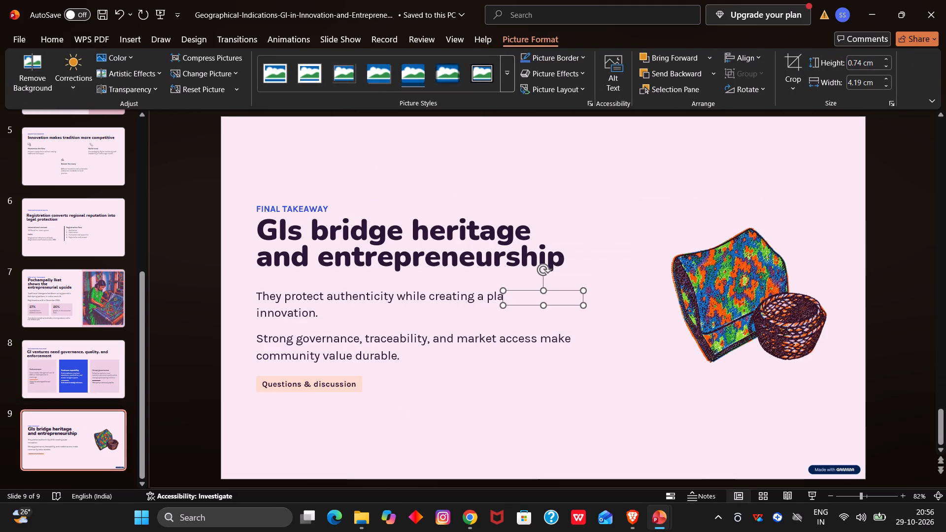
pyautogui.moveTo(541, 298); pyautogui.dragTo(823, 467)
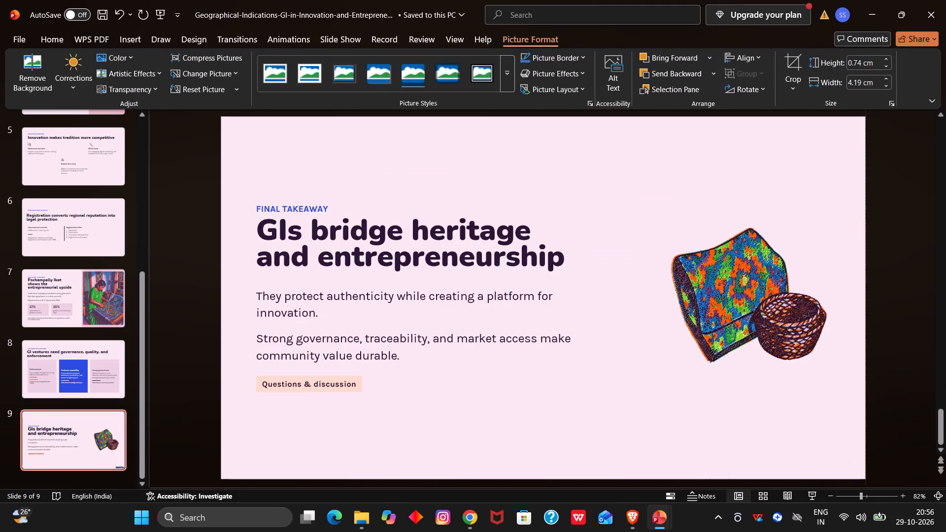
pyautogui.moveTo(823, 467); pyautogui.dragTo(821, 467)
# Lock the patch covering the Gamma badge on slide 9.
pyautogui.rightClick(821, 467)
pyautogui.click(695, 340)
pyautogui.click(632, 425)
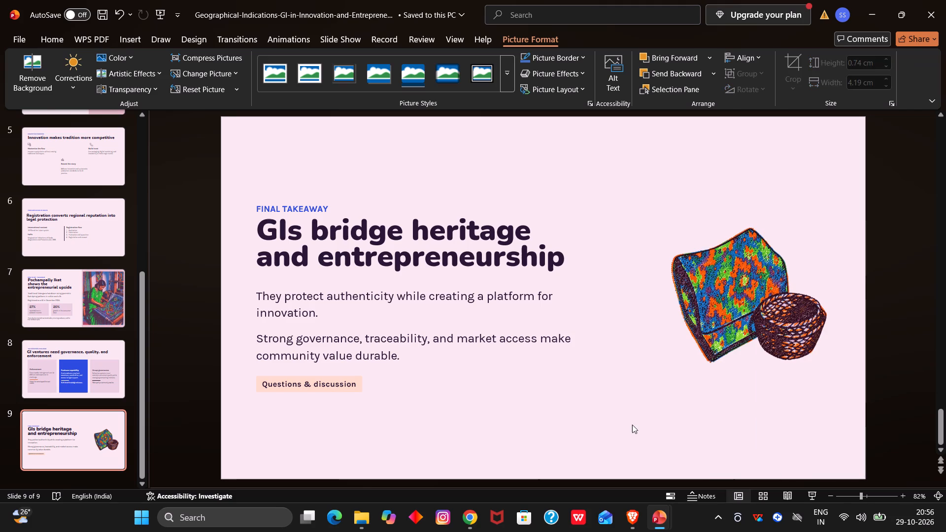
# Review the slides from the start of the deck through slide 5 to check the layout and badge coverage.
pyautogui.scroll(4, 215, 280)
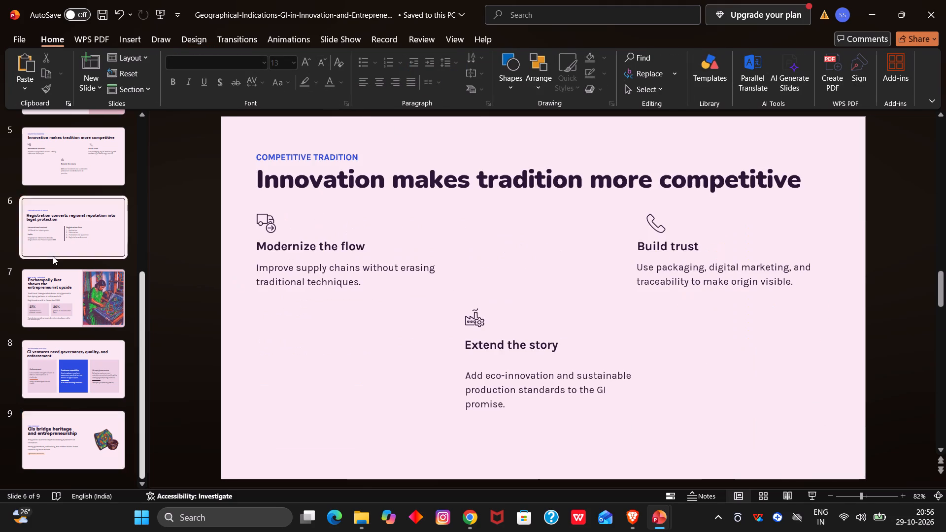
pyautogui.scroll(11, 53, 256)
pyautogui.click(62, 216)
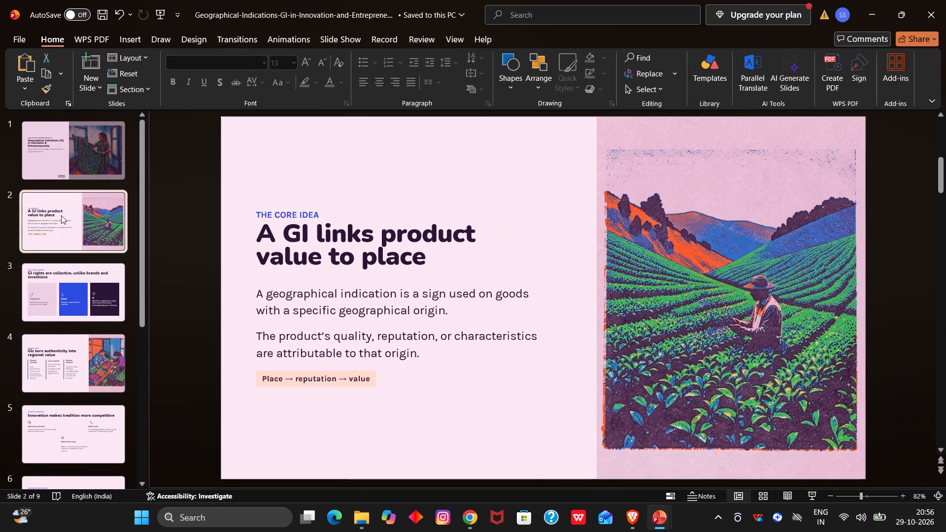
pyautogui.click(69, 301)
pyautogui.click(88, 376)
pyautogui.click(90, 433)
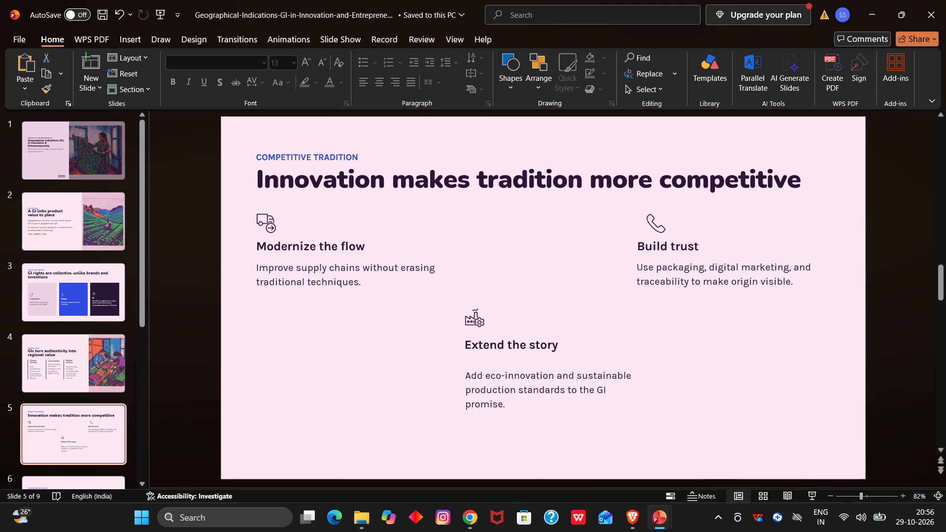
# Save the changes to the current presentation file.
pyautogui.hotkey('ctrl', 's')
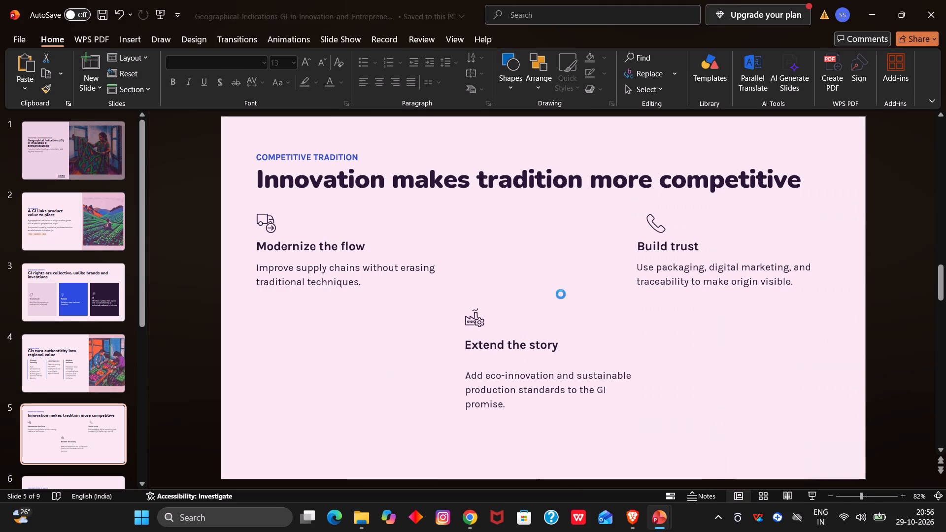
# Save a copy of the presentation to the Desktop folder as "Geographical-Indications-GI-in-Innovation-and-Entrepreneurship 2".
pyautogui.click(27, 41)
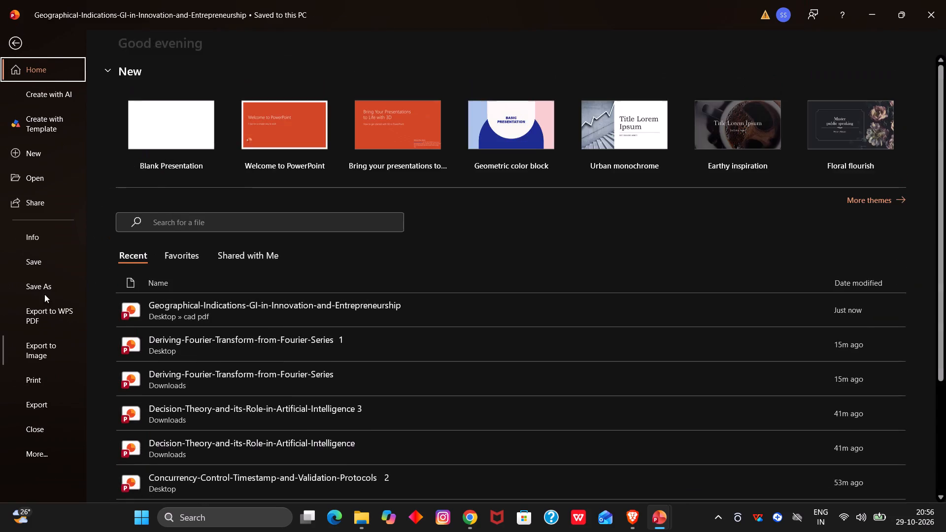
pyautogui.click(43, 287)
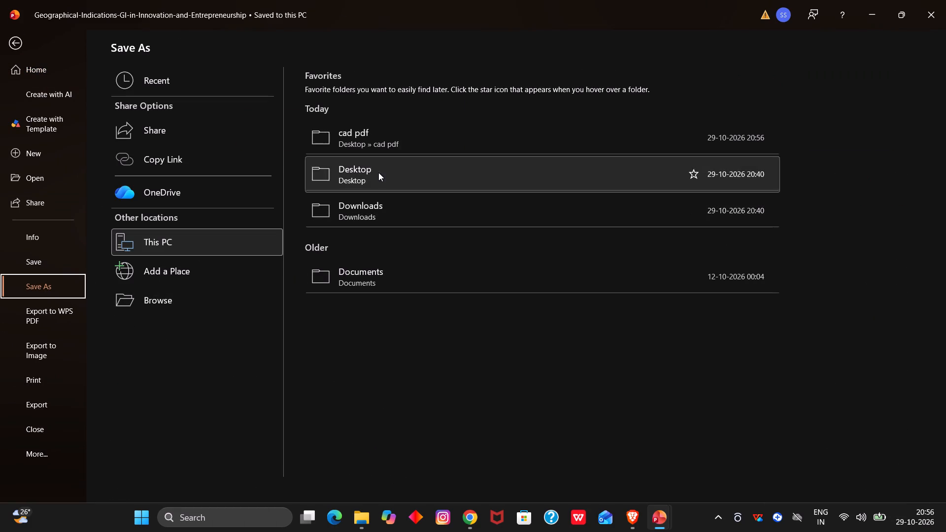
pyautogui.click(378, 172)
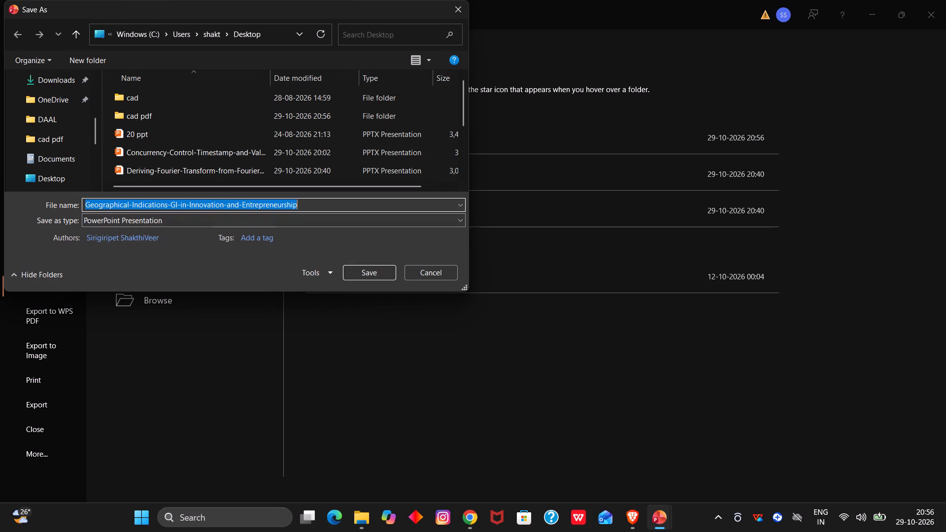
pyautogui.click(328, 204)
pyautogui.press('space')
pyautogui.write('2')
pyautogui.press('Return')
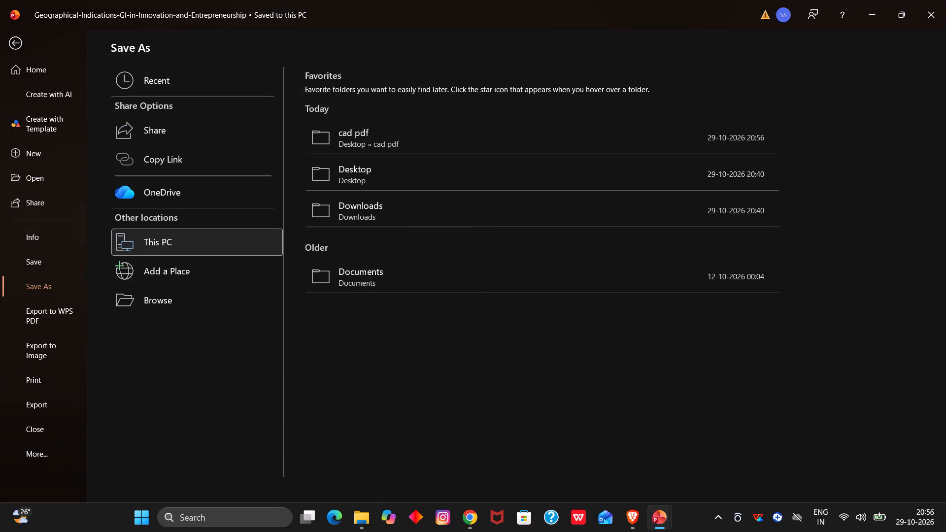